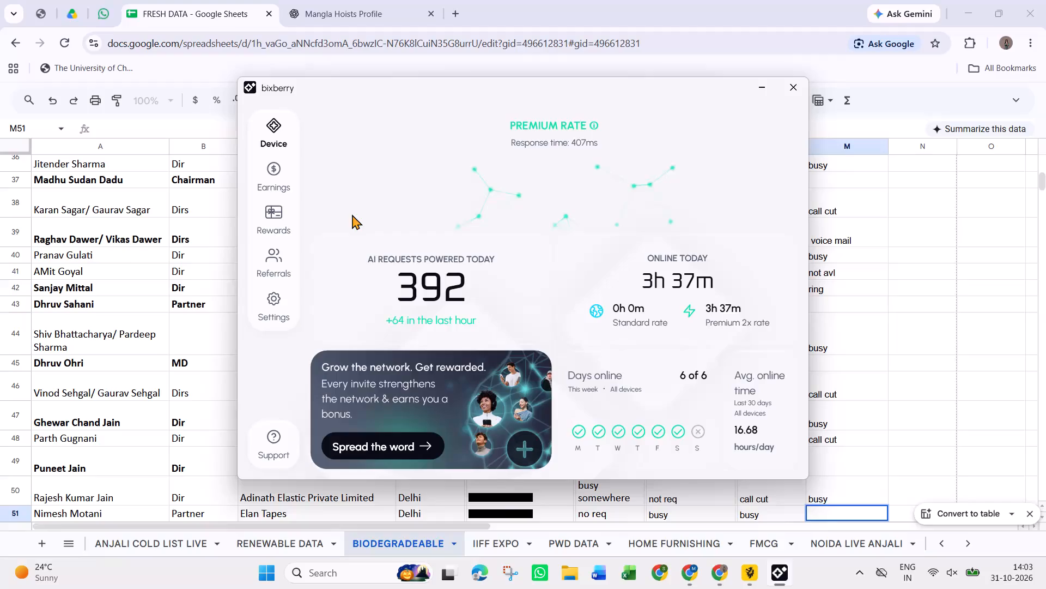
View the earnings overview and close the bixberry window to return to the spreadsheet.
left_click(275, 178)
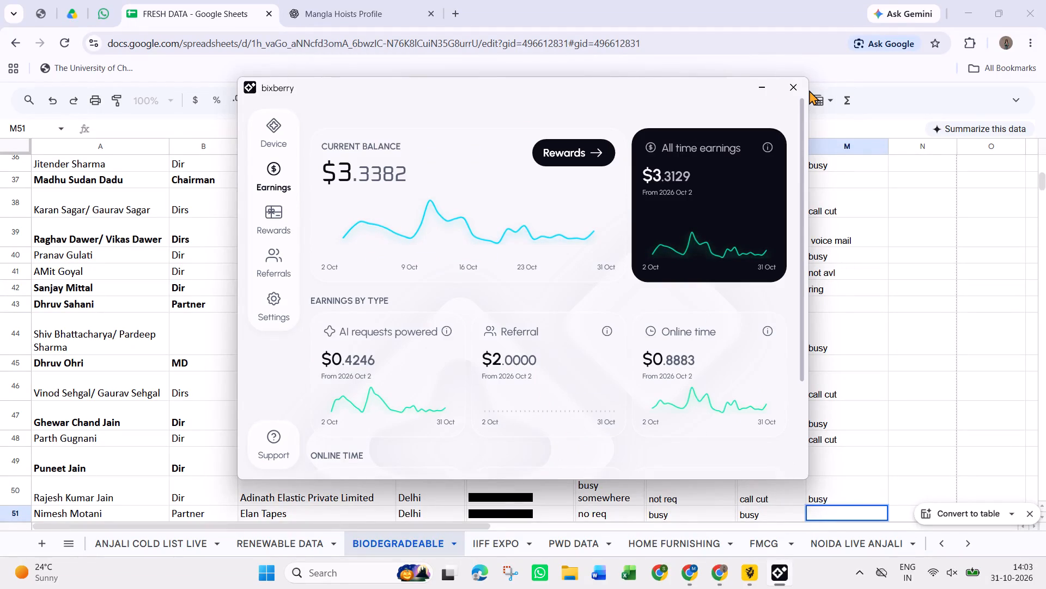
left_click(790, 91)
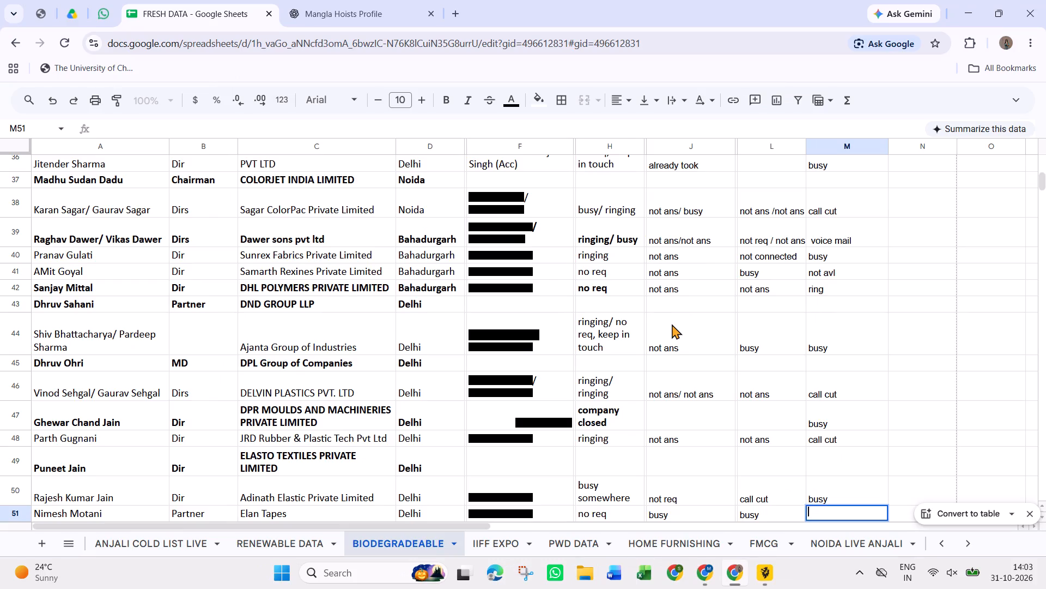
Record the call status "ring" in column M for Elan Tapes in row 51.
type("ring")
key("Return")
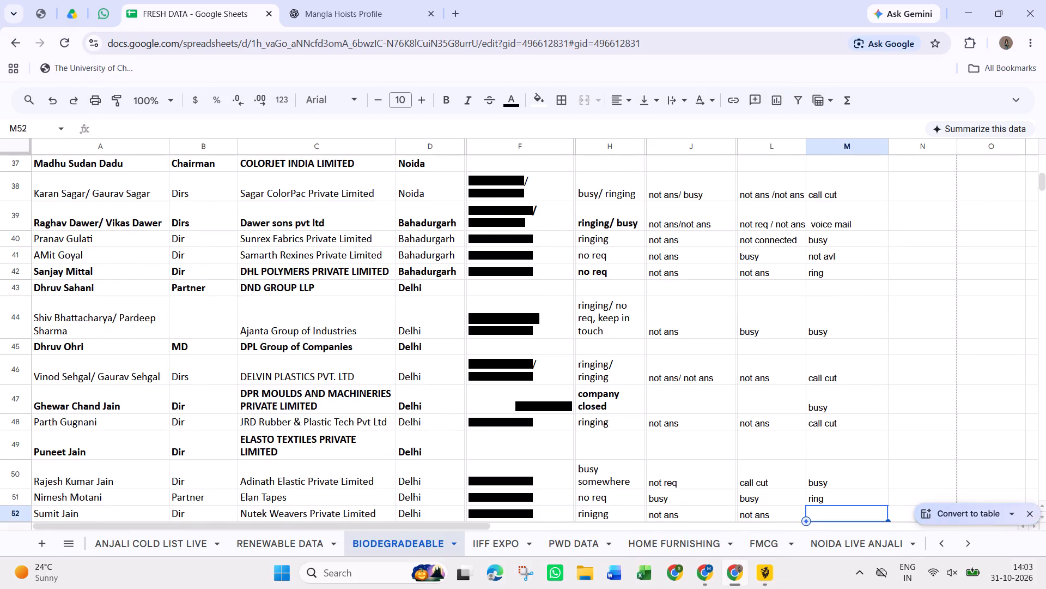
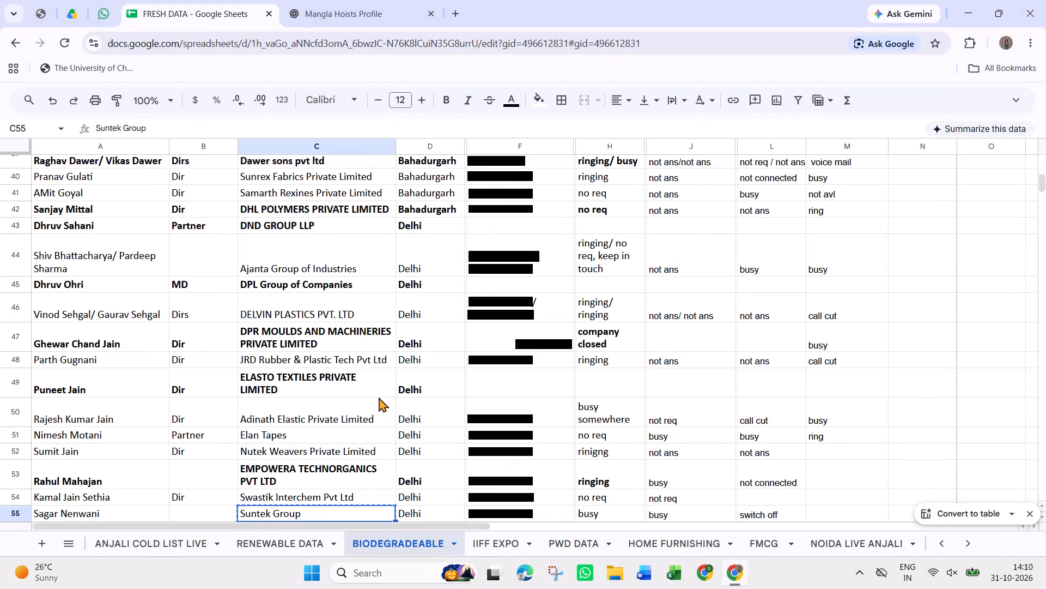
left_click(330, 453)
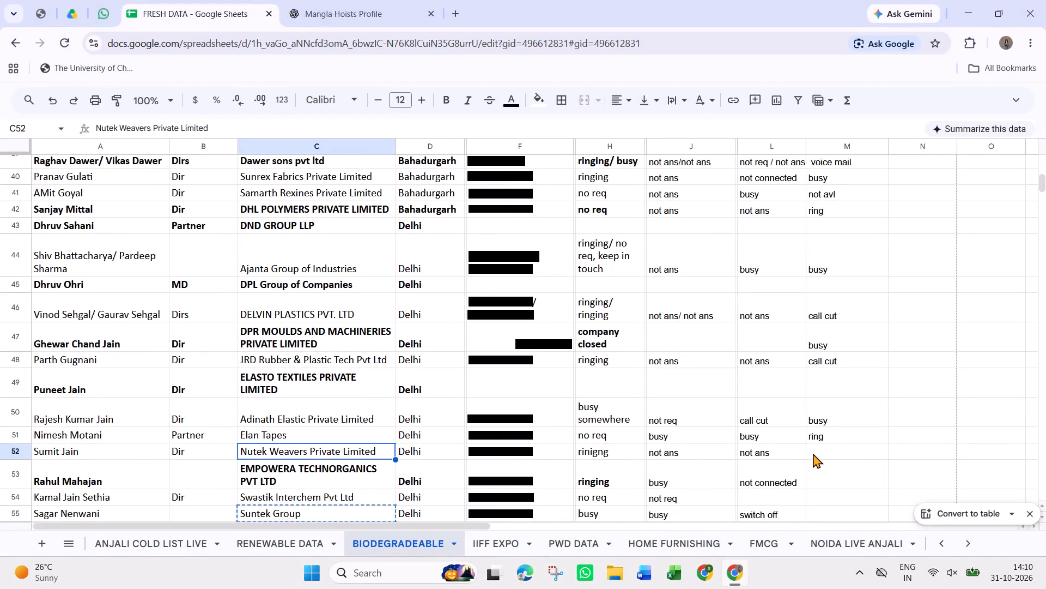
left_click(813, 453)
key("r")
key("Return")
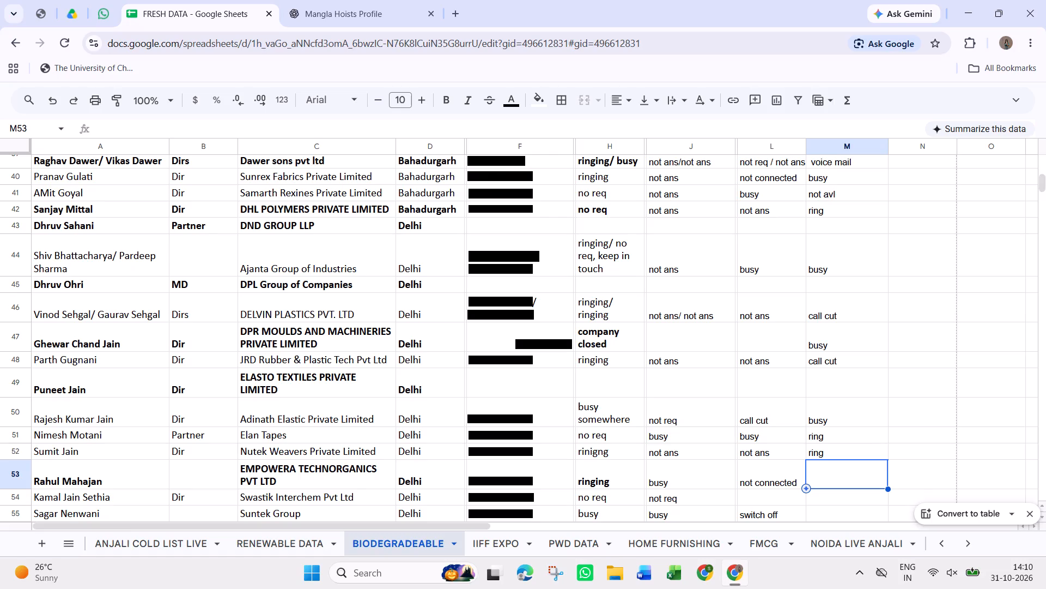
Log "voice mail" for Empowera Technorganics in row 53 and "busy" for Swastik Interchem in row 54 of column M.
key("v")
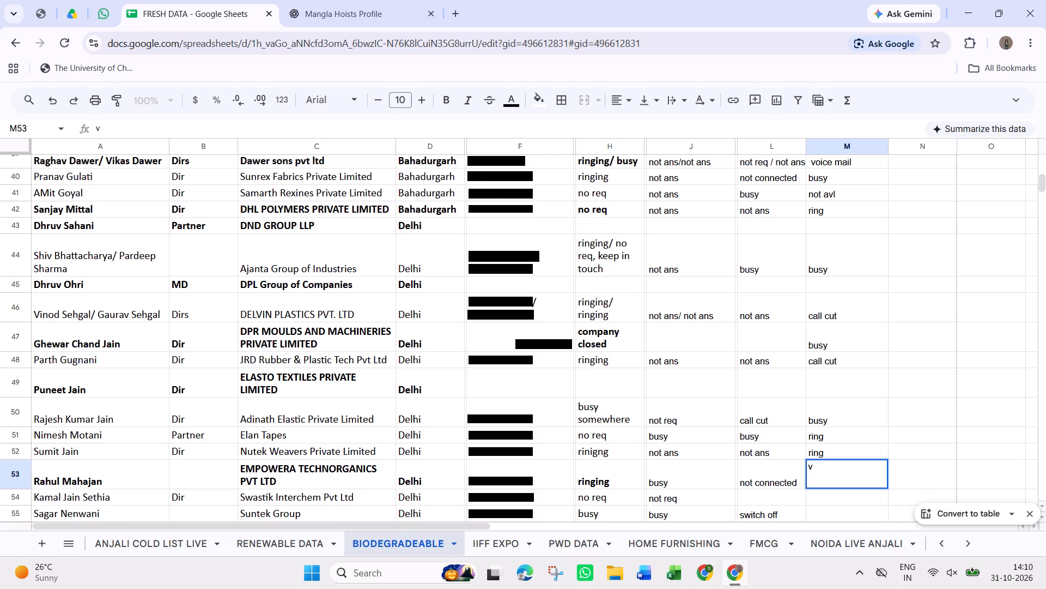
type("oice mail")
key("Return")
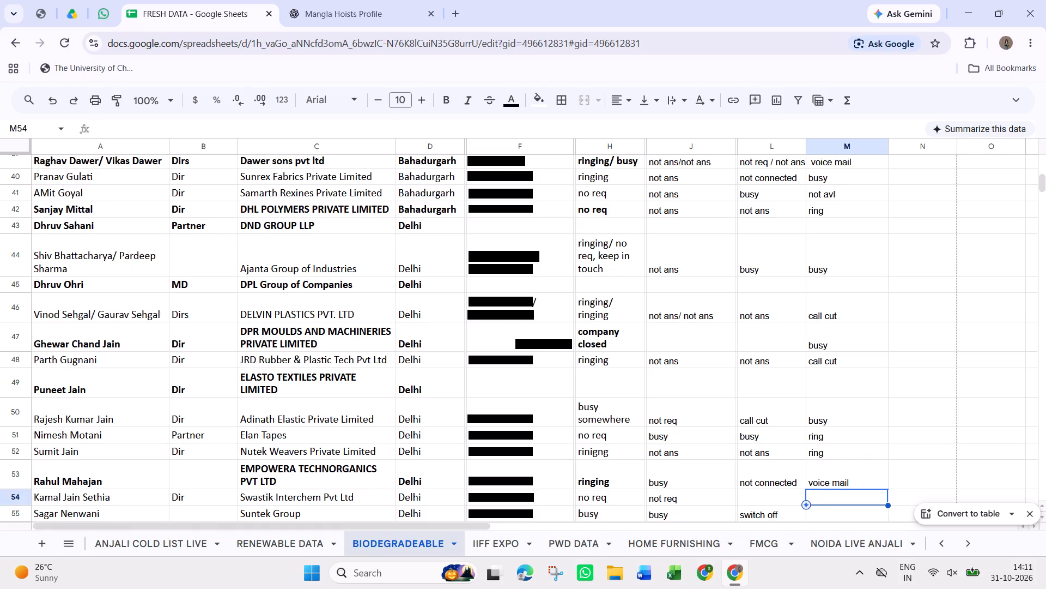
type("busy")
key("Return")
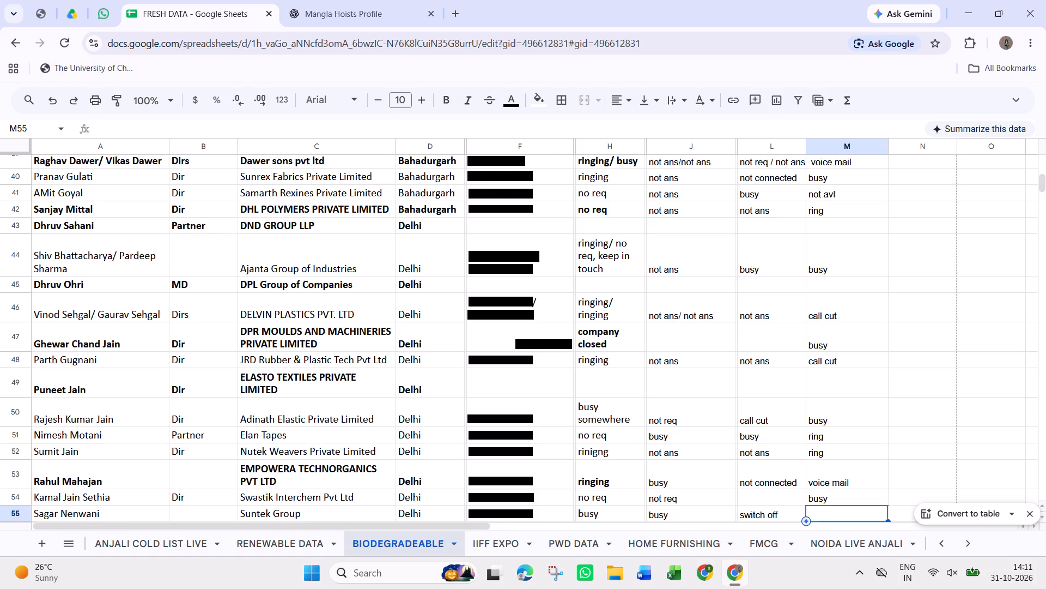
Log "not req" for Suntek Group in row 55 and "not avl" for Chemtech Marketing in row 56 of column M.
type("not req")
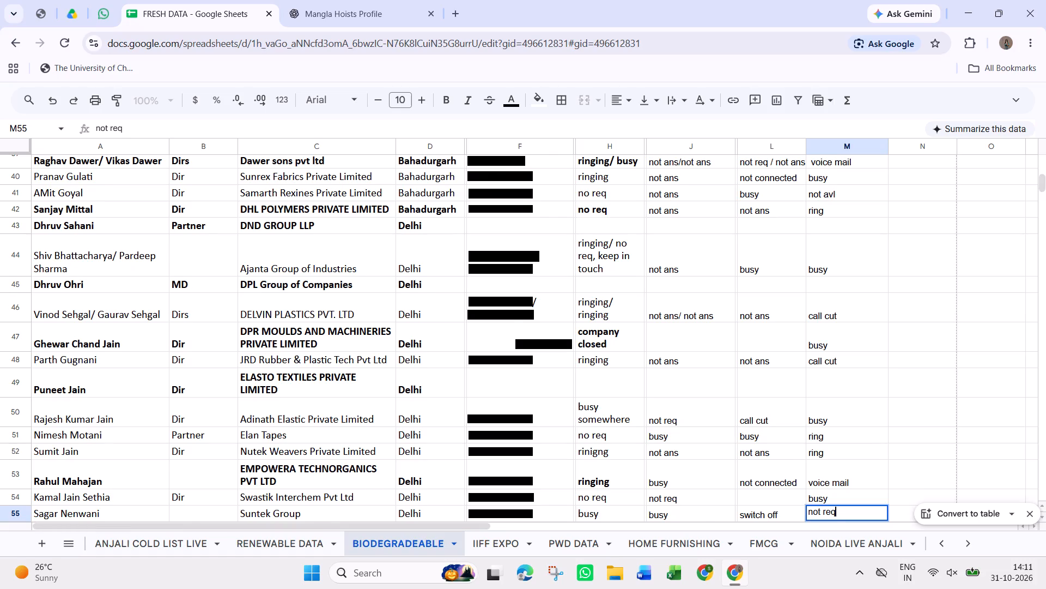
key("Return")
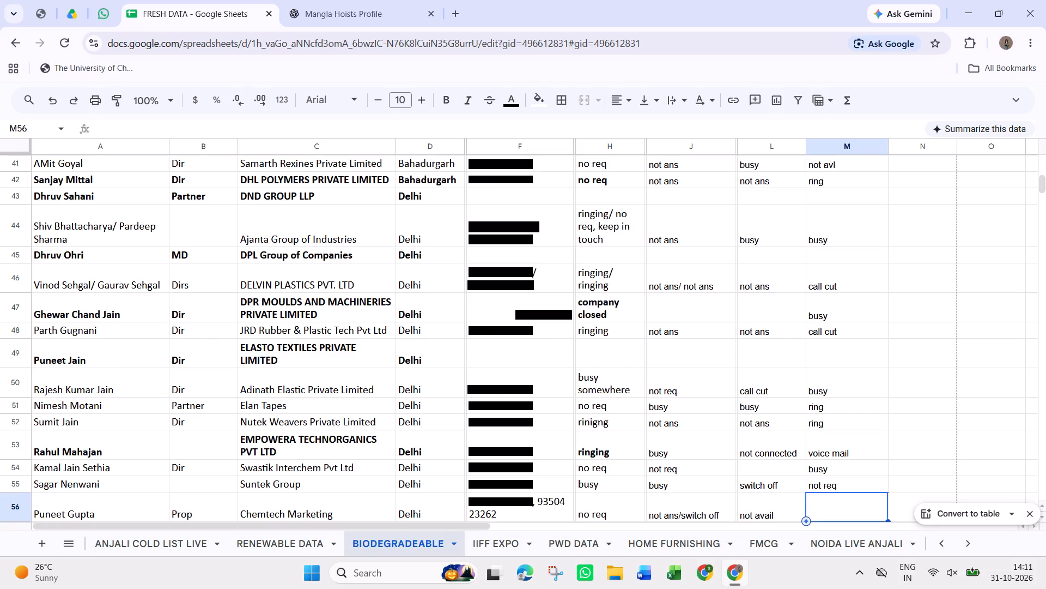
type("not")
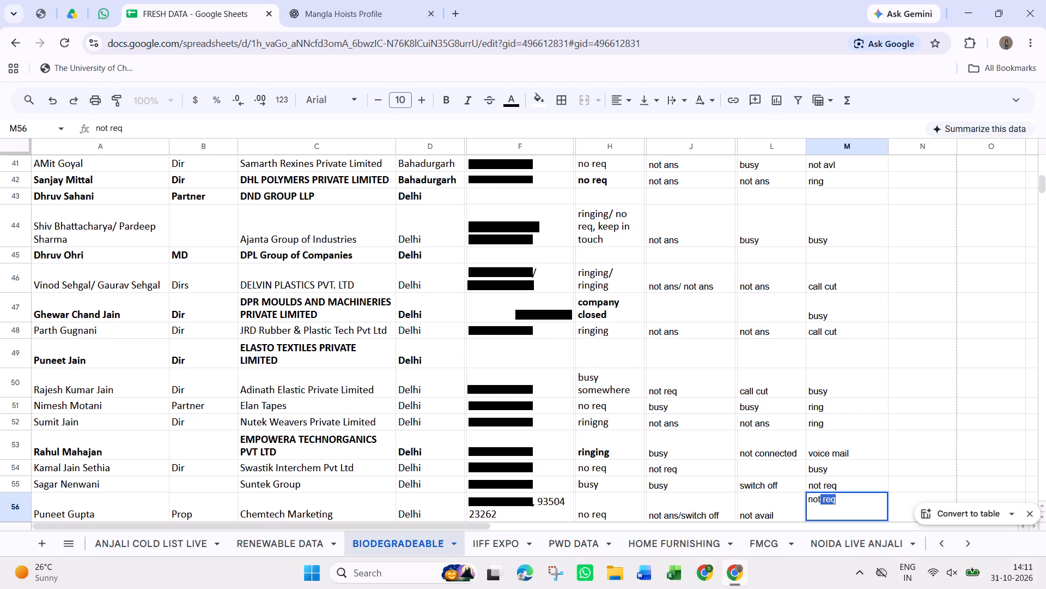
key("space")
type("avl")
key("Return")
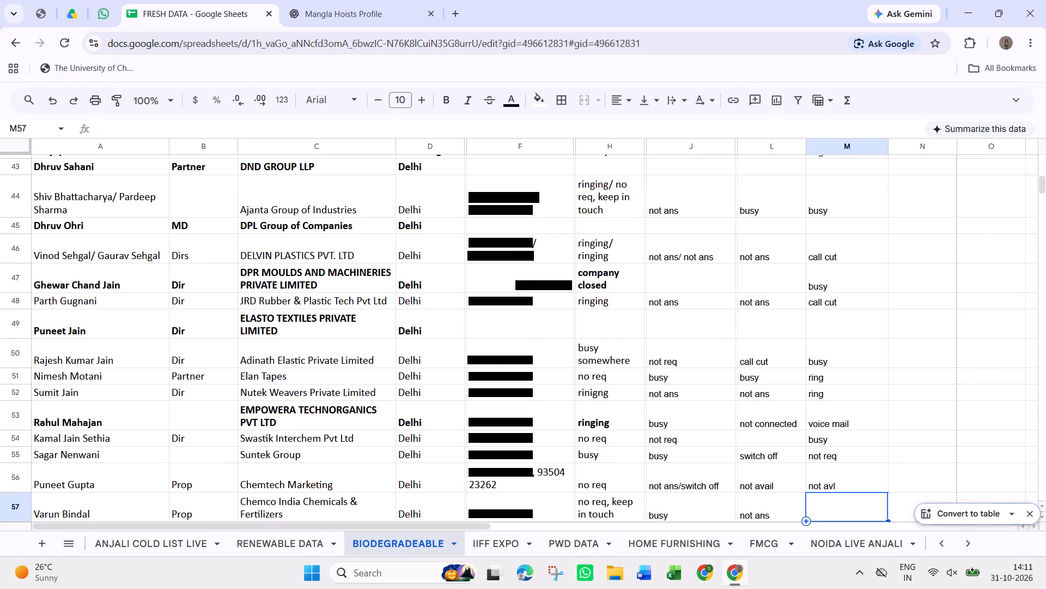
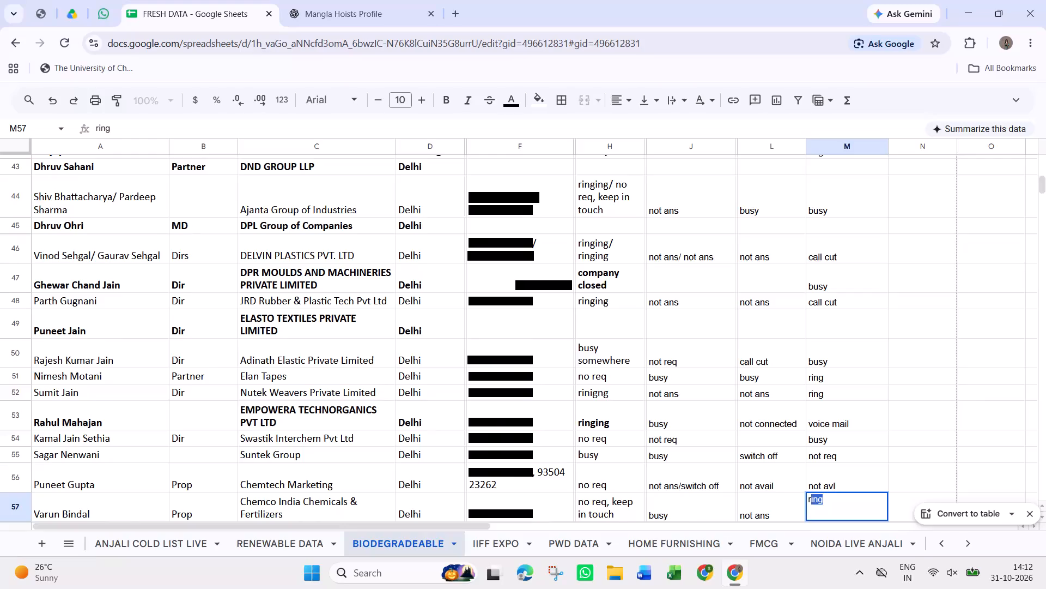
Log "ring" in column M for Chemco India Chemicals & Fertilizers, row 57.
key("Return")
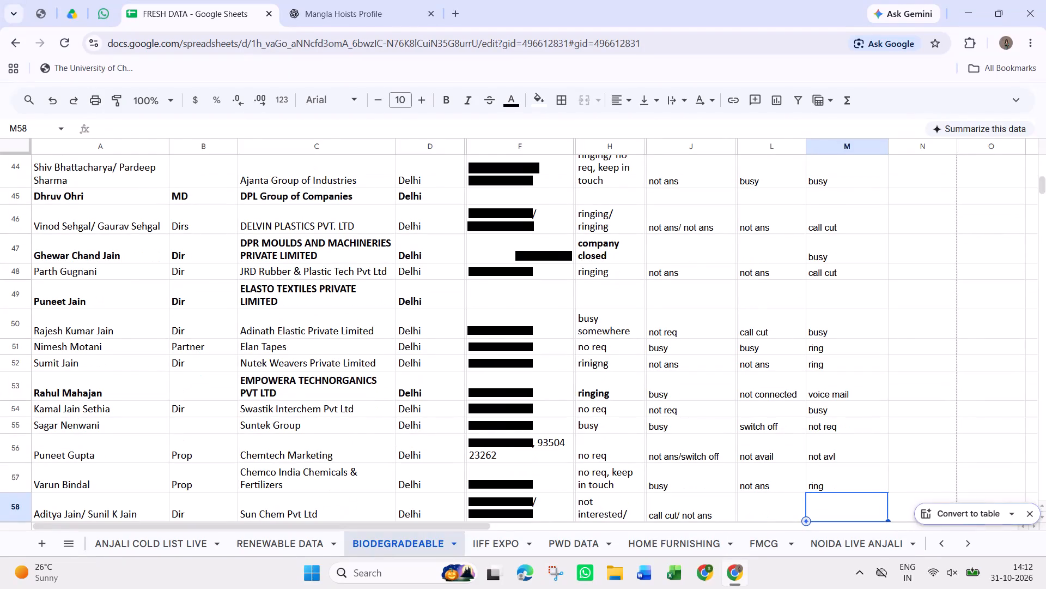
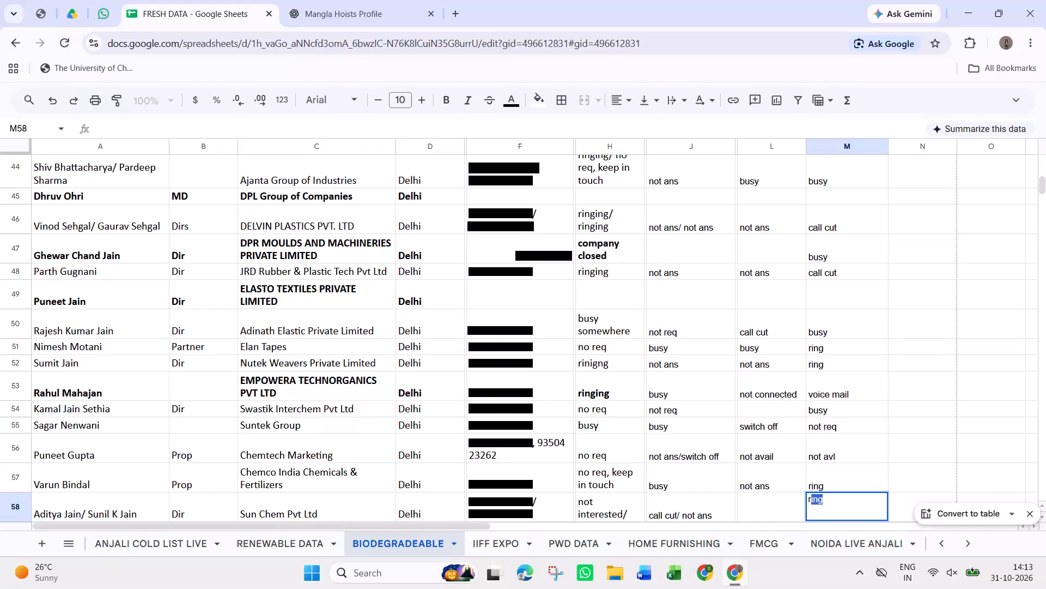
Log "ring" in column M for Sun Chem Pvt Ltd, row 58.
key("Return")
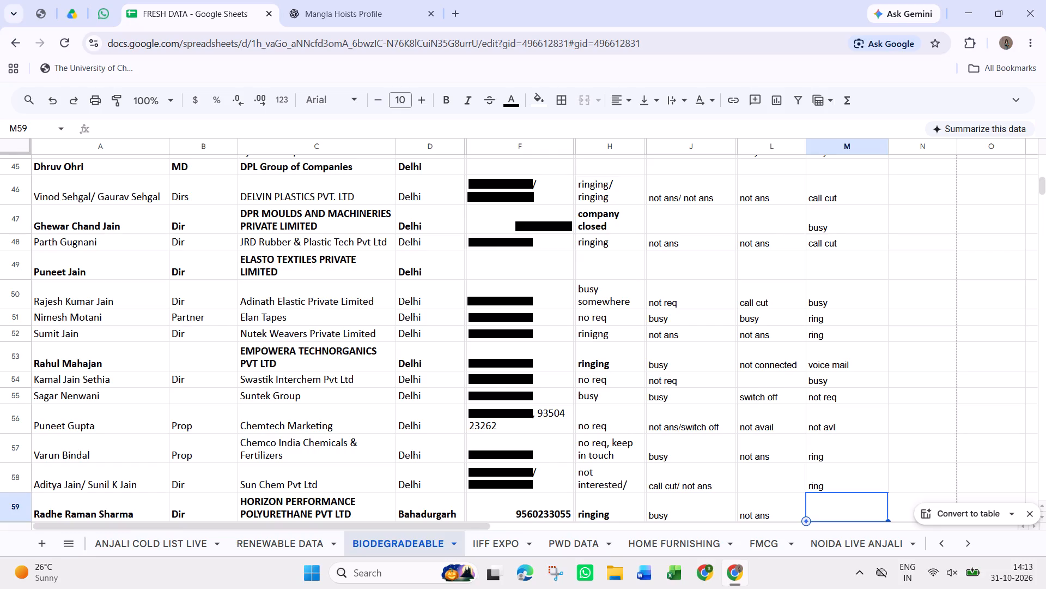
Log "voice mail" in column M for Horizon Performance Polyurethane Pvt Ltd, row 59.
key("v")
key("Return")
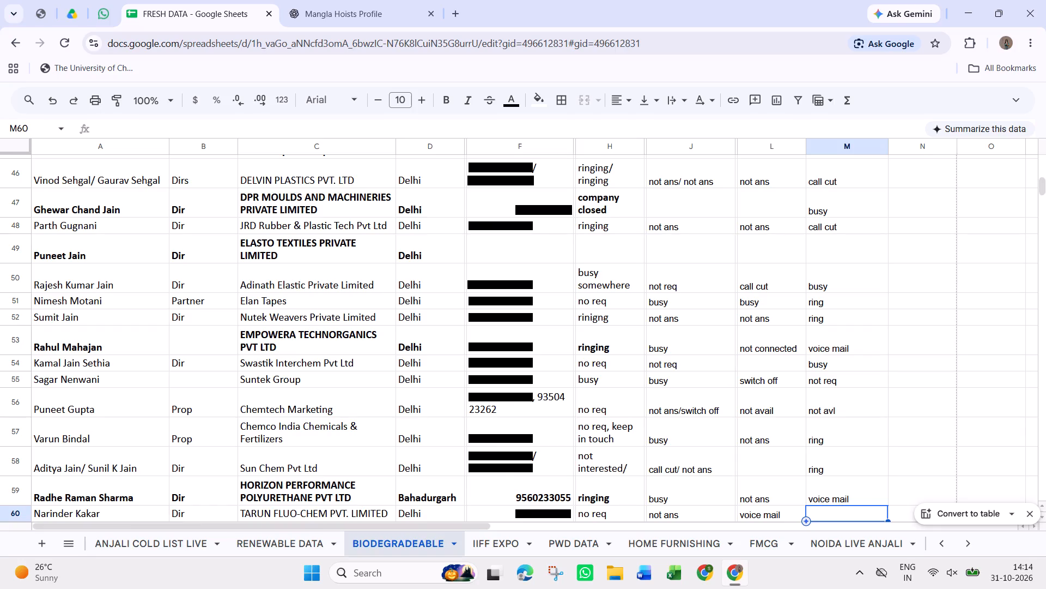
Log "busy" in column M for Tarun Fluo-Chem, row 60, and Joon Worldwide, row 61.
type("busy")
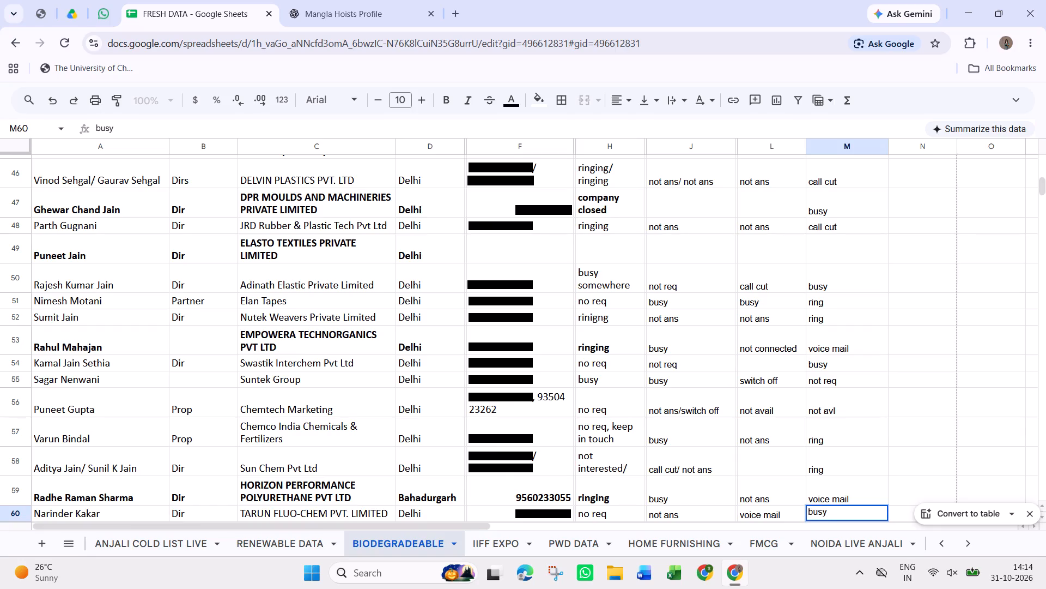
key("Return")
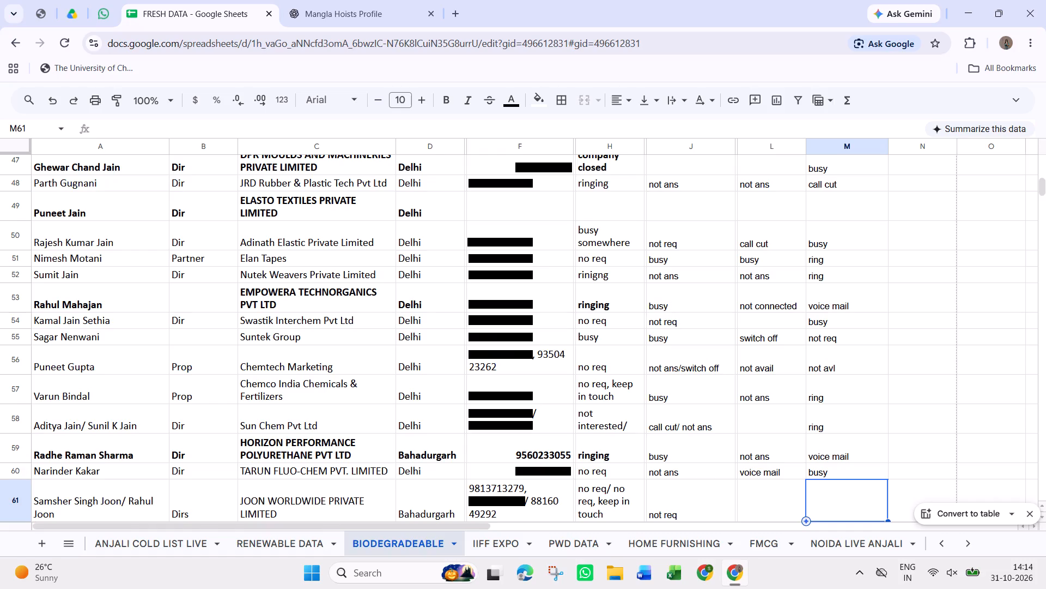
key("b")
key("Return")
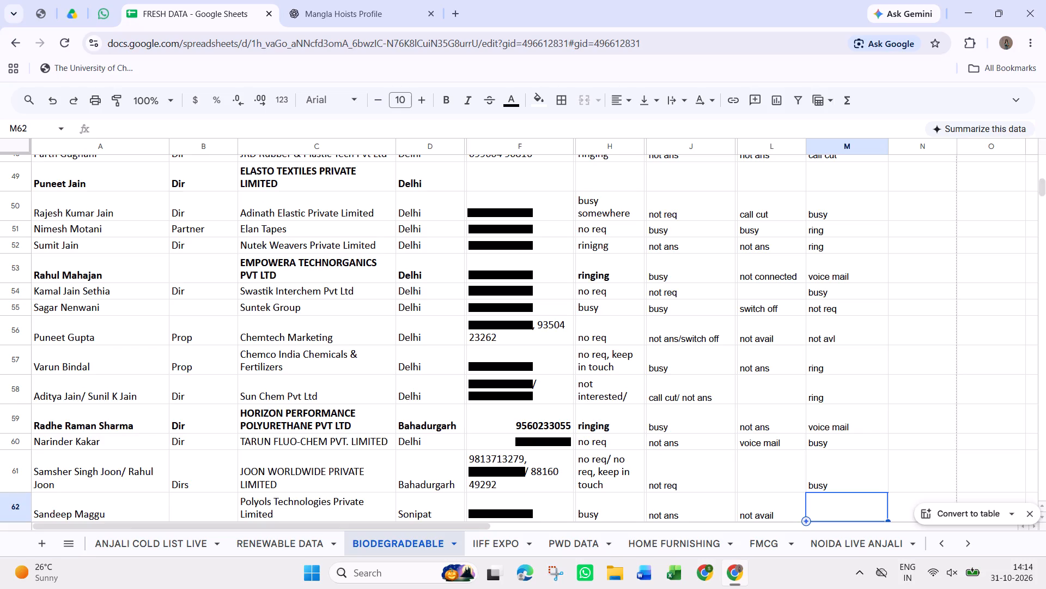
Log "not avl" in column M for Polyols Technologies, row 62, and Nova Polymers, row 63.
type("not avl")
key("Return")
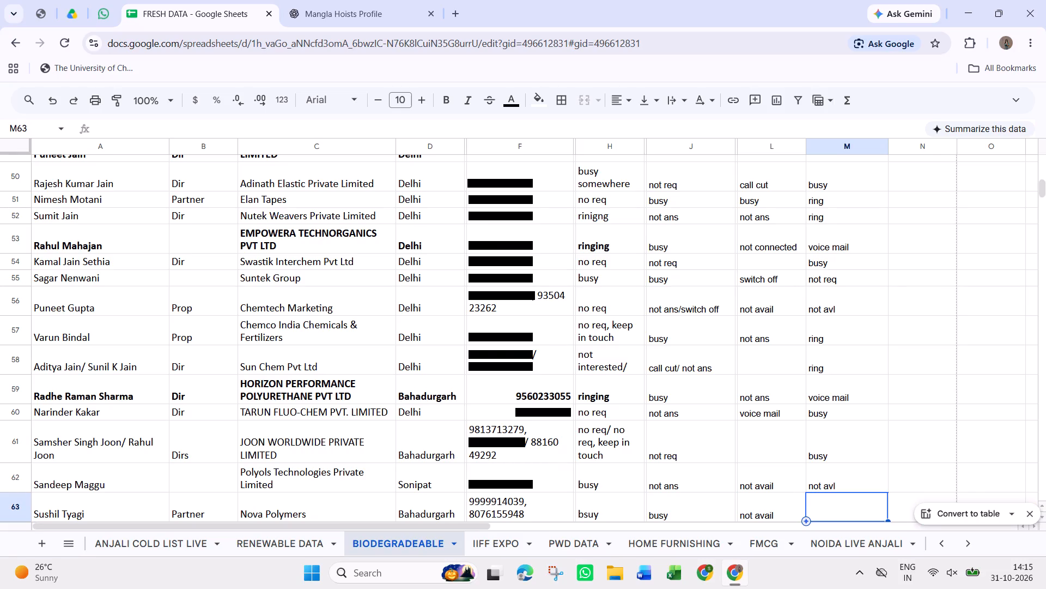
type("not av;")
key("BackSpace")
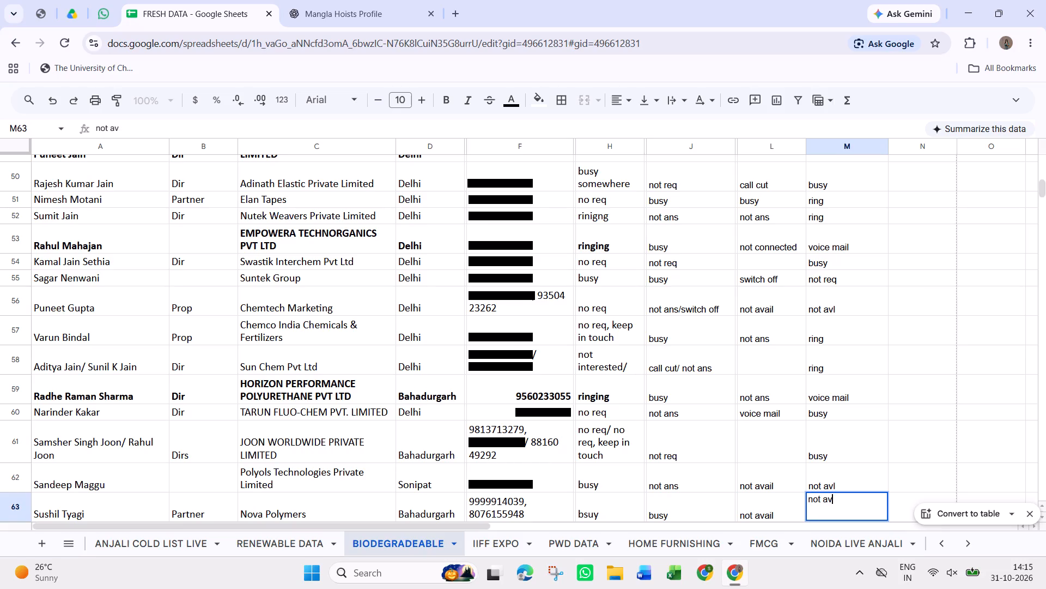
key("l")
key("Return")
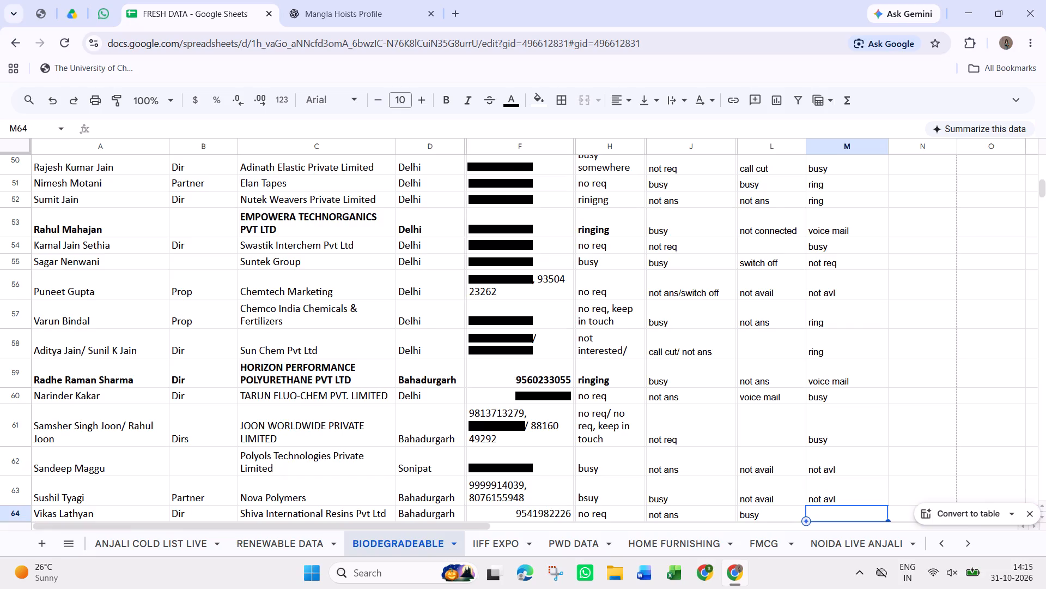
Log "busy" in column M for Shiva International Resins Pvt Ltd, row 64.
type("bu")
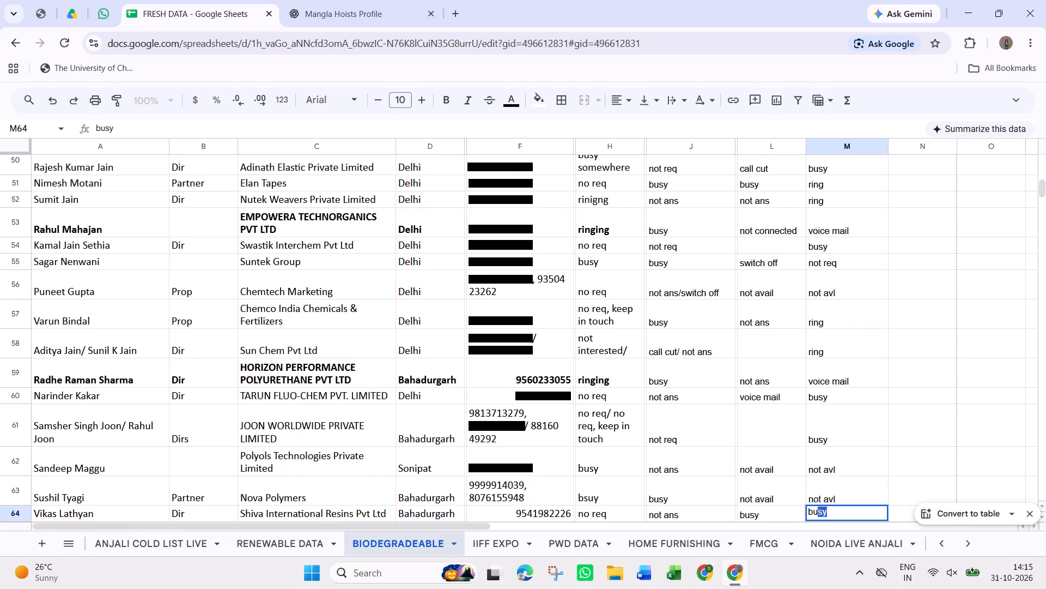
key("Return")
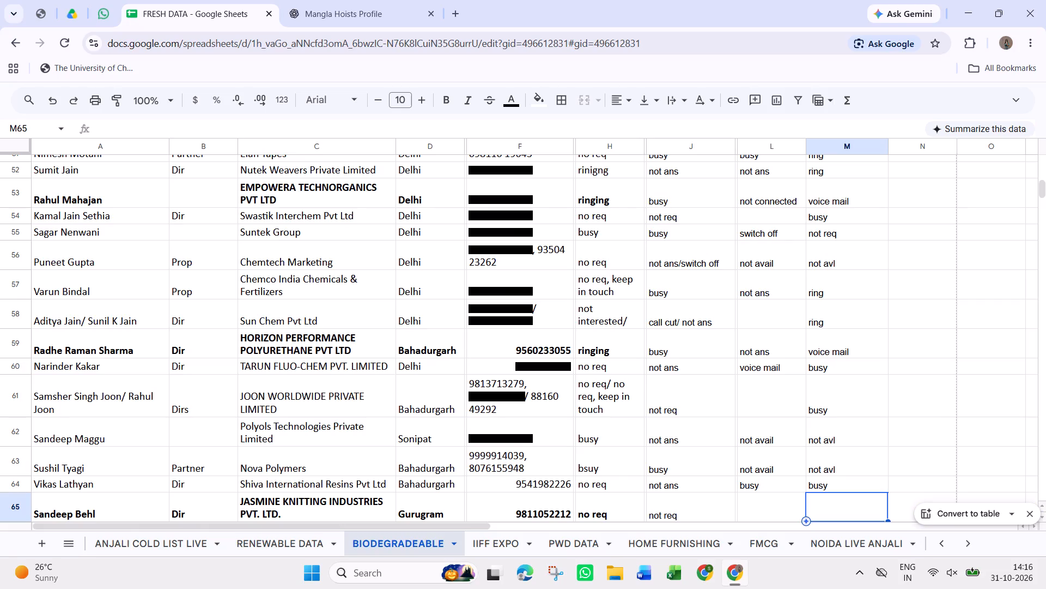
Log "not avl" in column M for Jasmine Knitting Industries Pvt. Ltd., row 65.
type("not av")
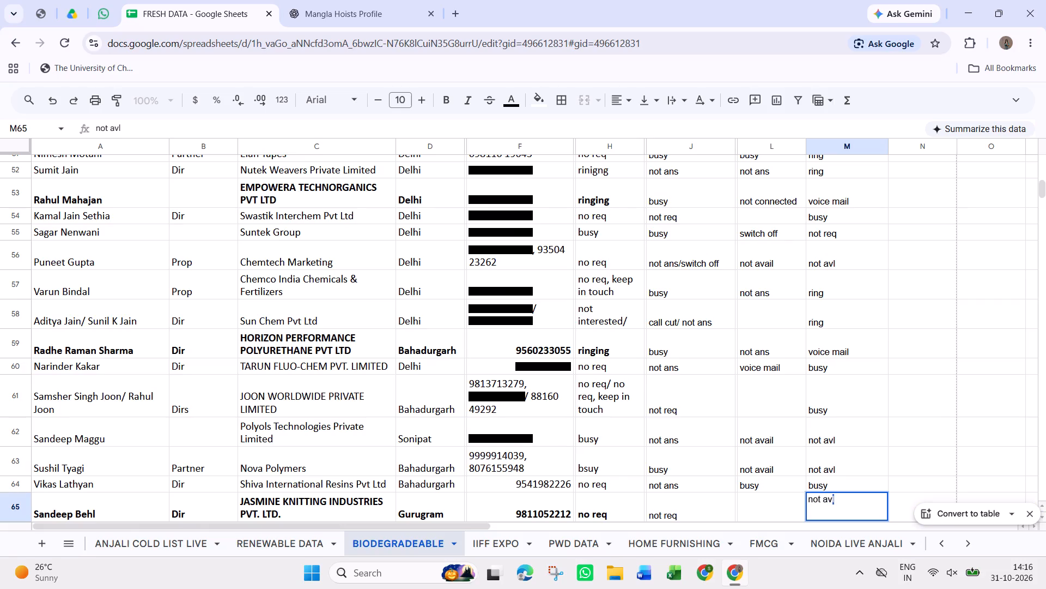
key("BackSpace")
key("l")
key("Return")
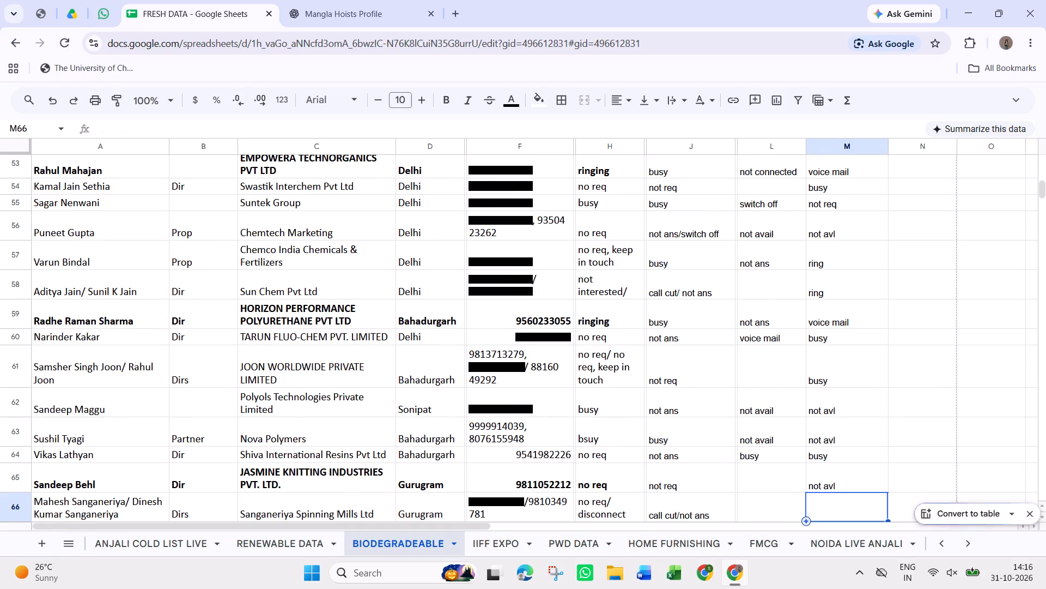
Open the column M cell for Sanganeriya Spinning Mills Ltd, row 66, for editing.
key("Return")
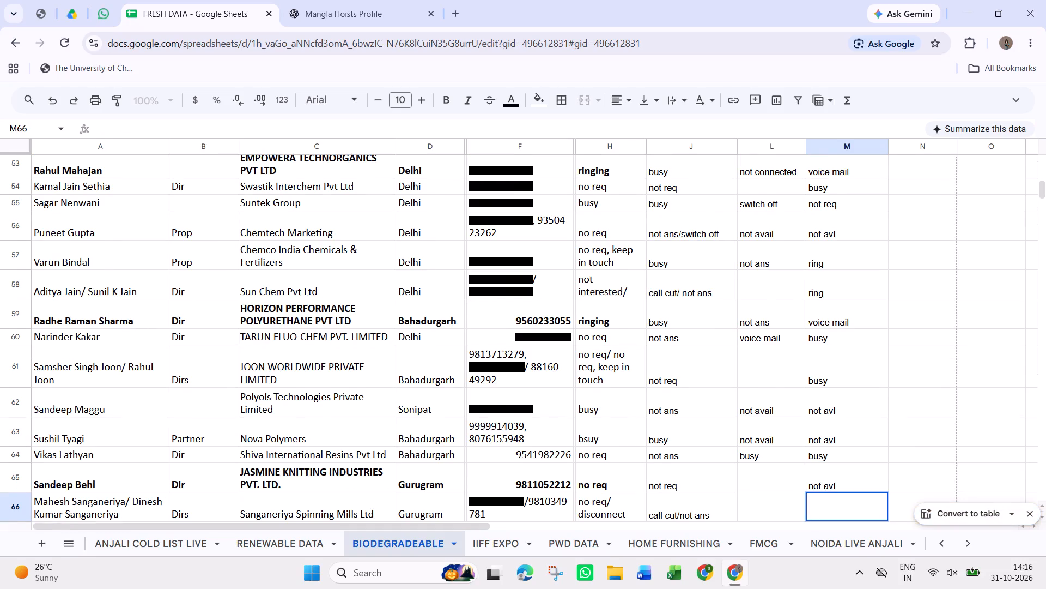
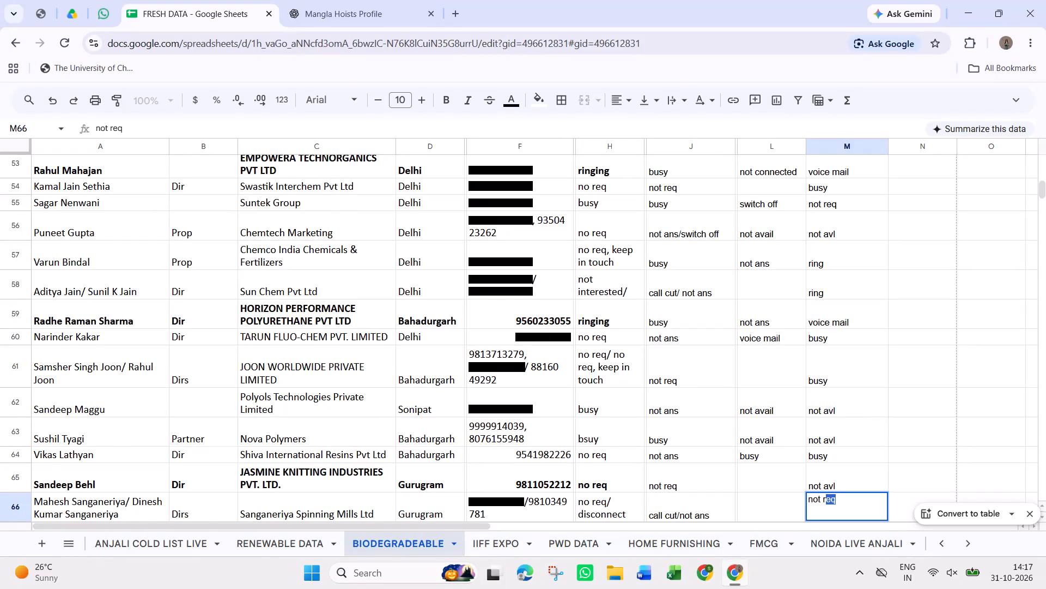
Log "not req" in column M for Sanganeriya Spinning Mills Ltd, row 66.
key("Return")
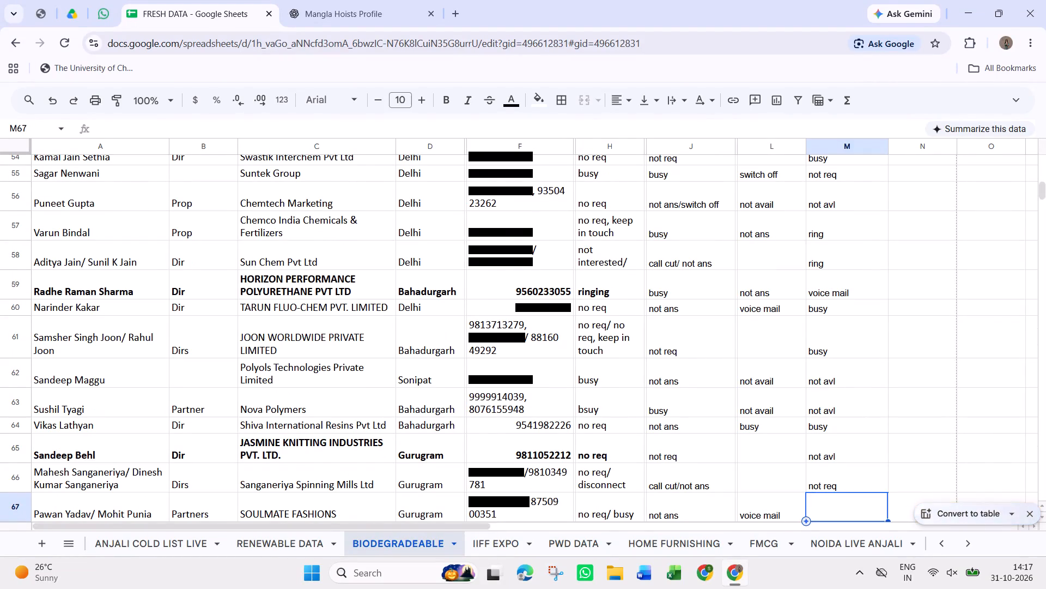
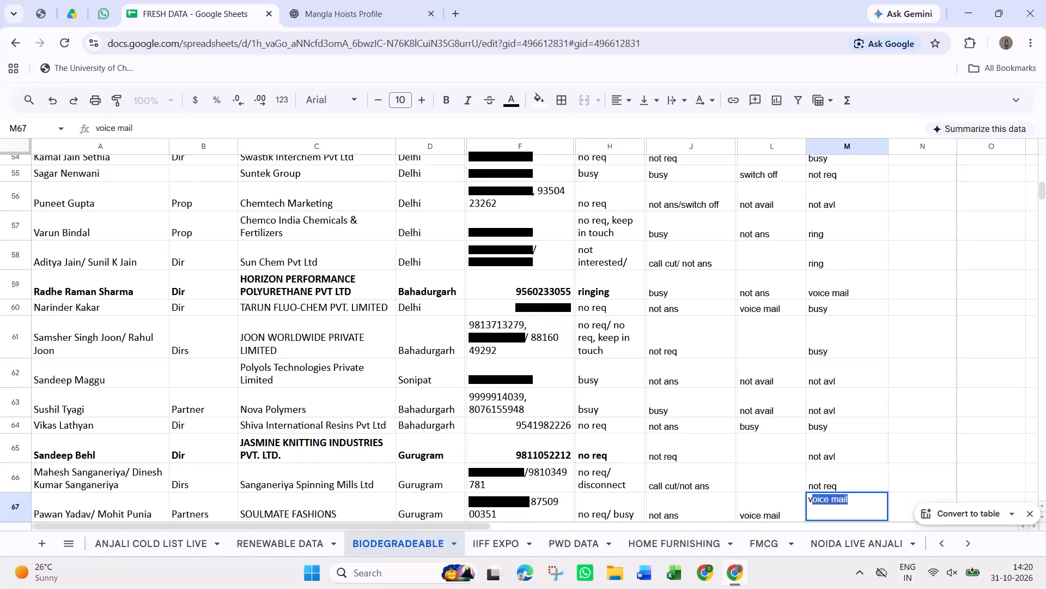
Log "voice mail" in column M for SOULMATE FASHIONS, row 67.
key("Return")
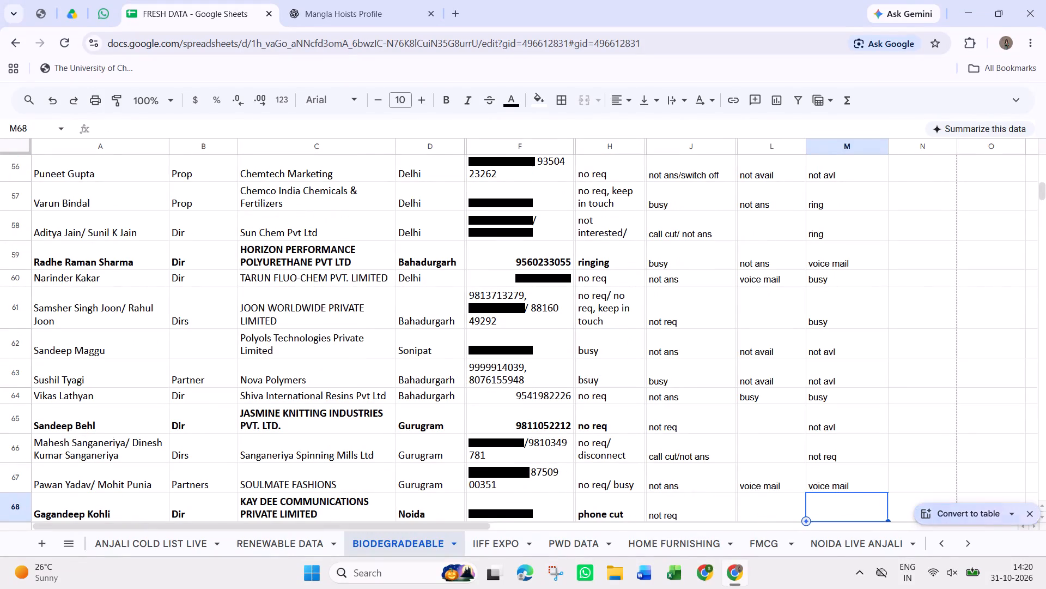
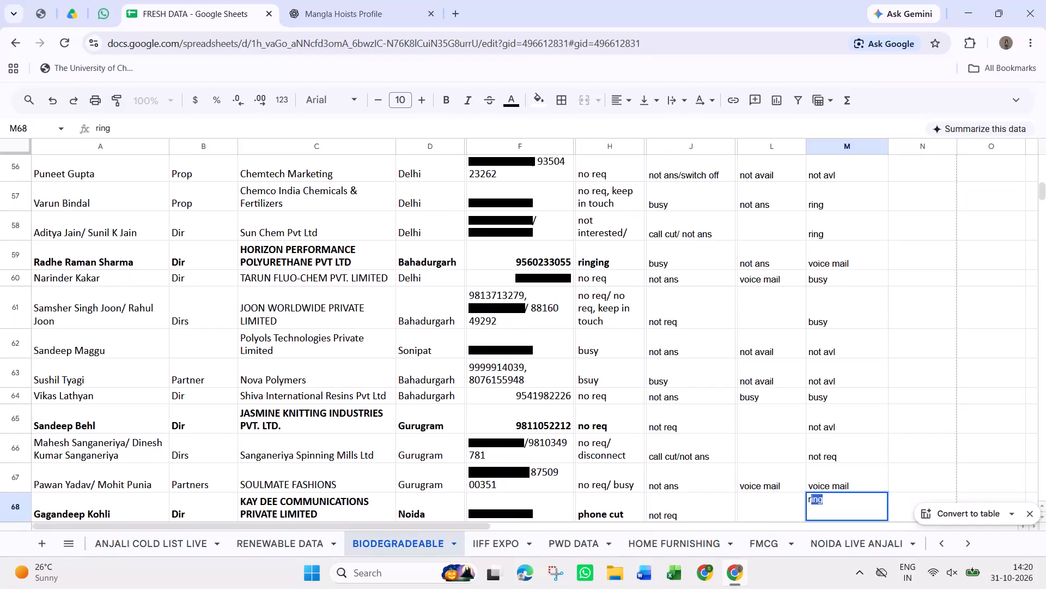
Log "ring" in column M for KAY DEE COMMUNICATIONS PRIVATE LIMITED, row 68.
key("Return")
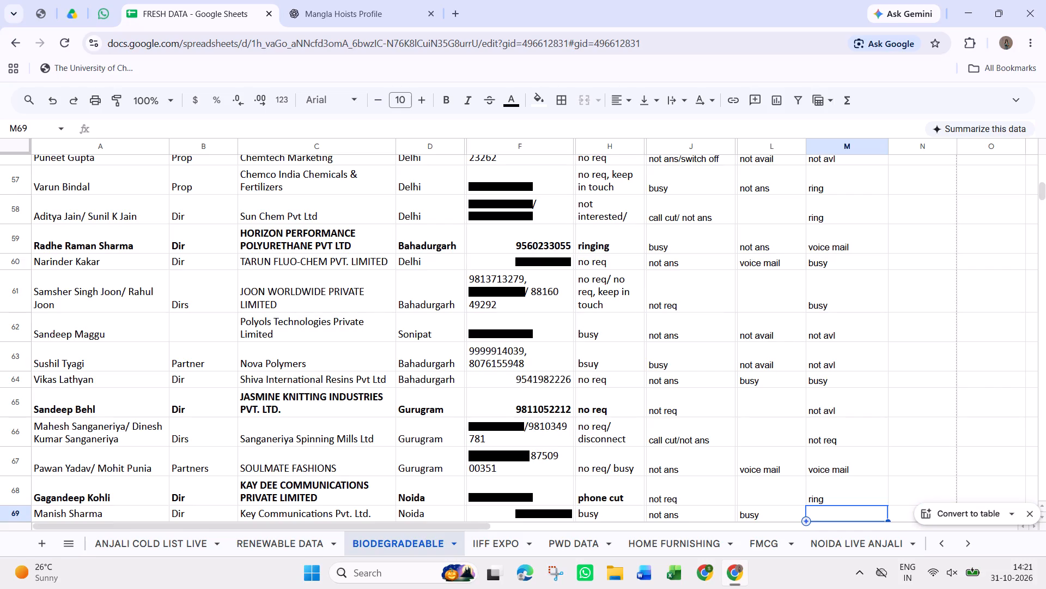
Log "not avl" in column M for Key Communications Pvt. Ltd., row 69.
type("not avl")
key("Return")
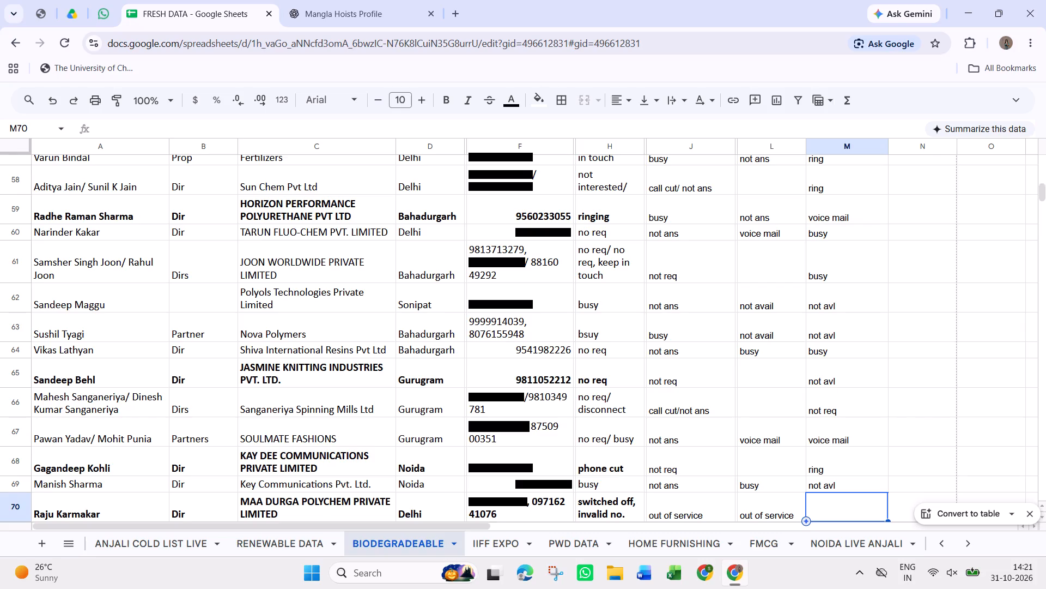
Log "busy" in column M for MAA DURGA POLYCHEM PRIVATE LIMITED, row 70.
key("b")
key("Return")
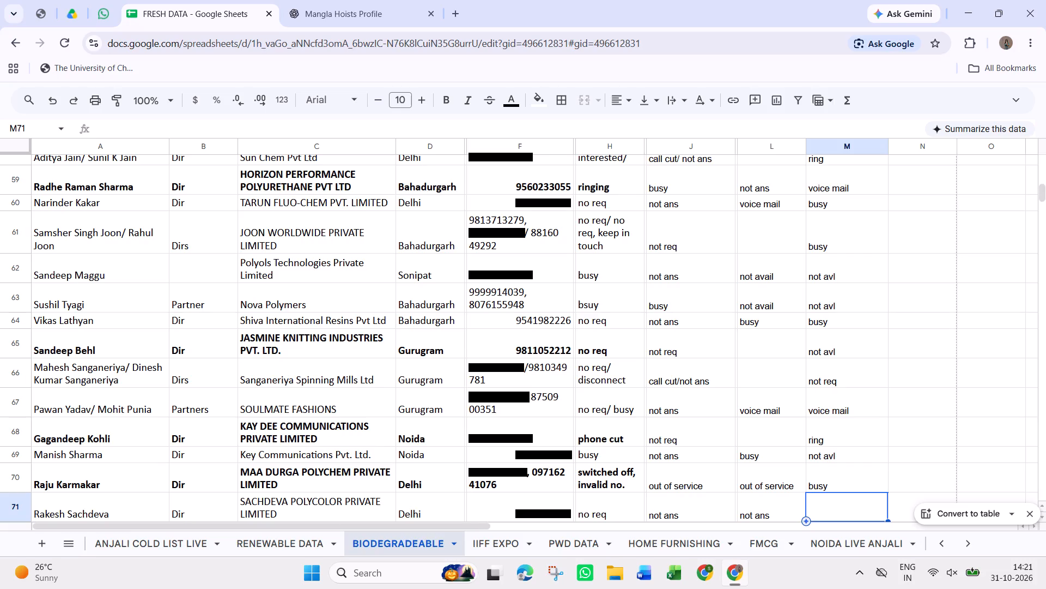
Log "call cut" in column M for SACHDEVA POLYCOLOR PRIVATE LIMITED, row 71.
type("call c")
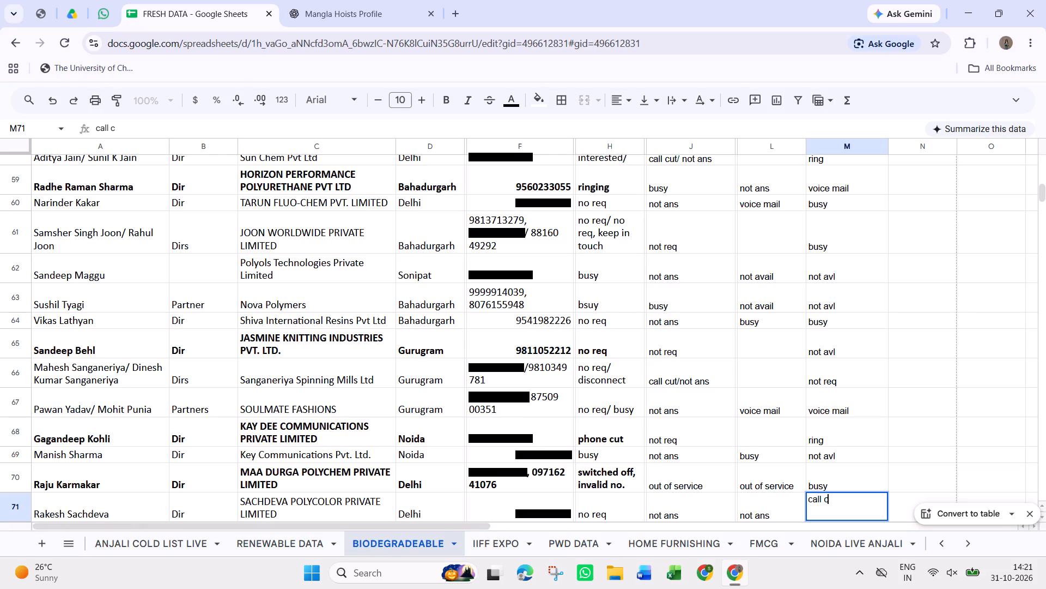
type("ut")
key("Return")
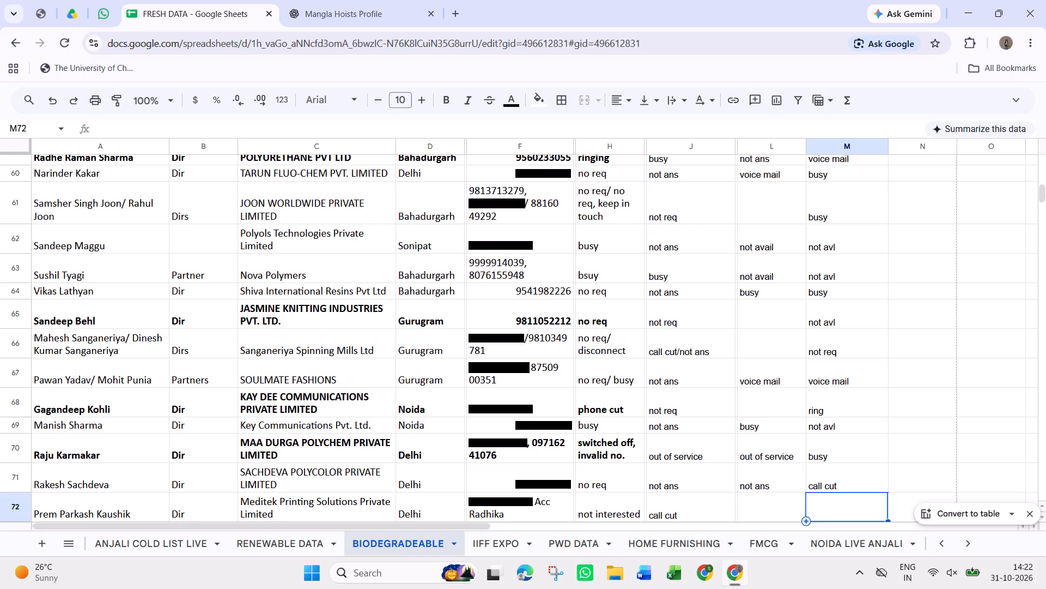
Log "not avl" in column M for Meditek Printing Solutions Private Limited, row 72.
type("not a")
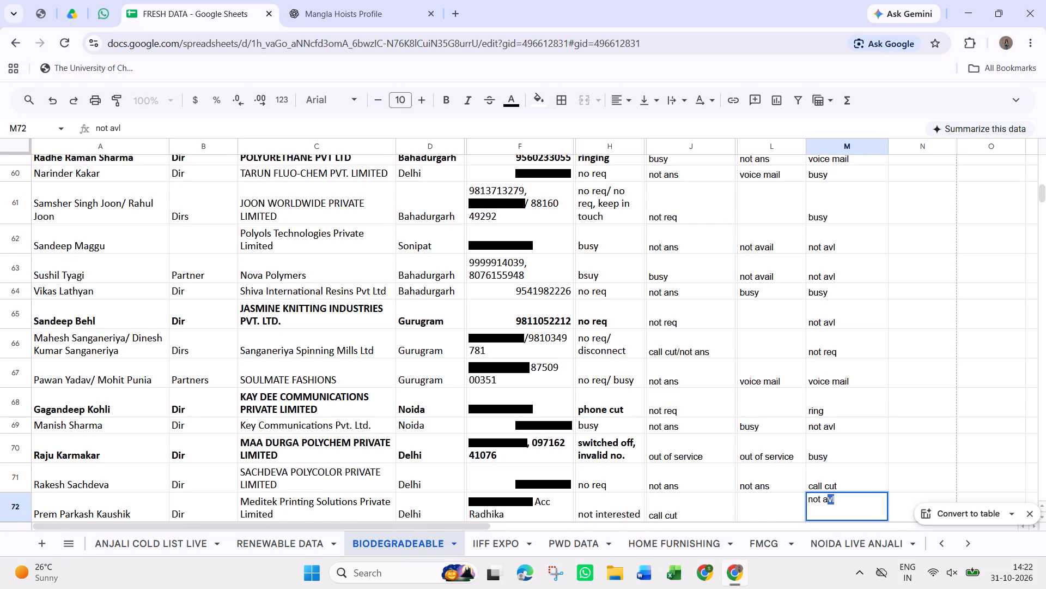
key("Return")
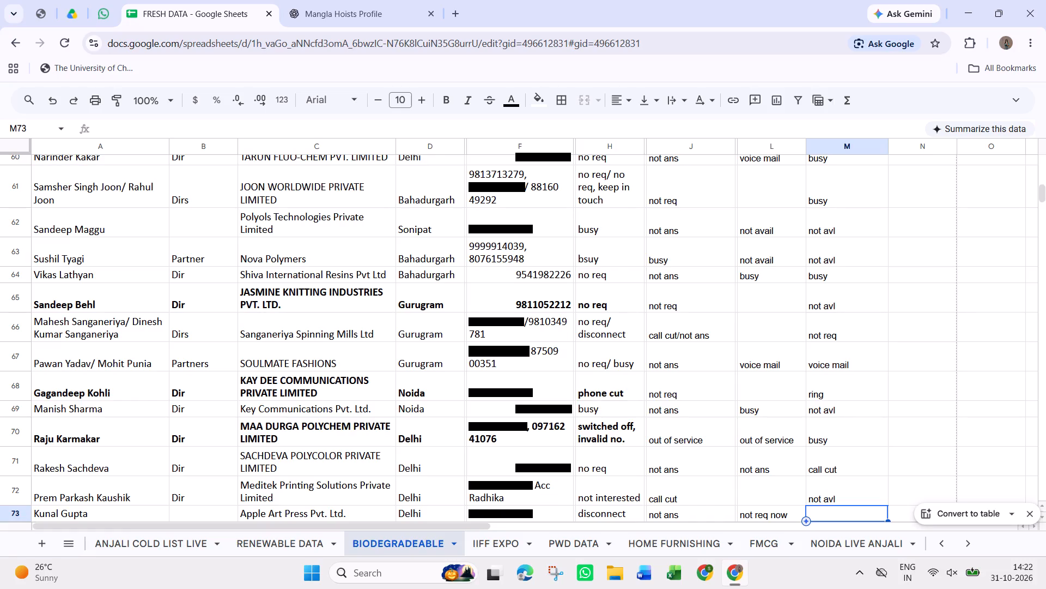
Log "voice mail" in column M for Apple Art Press Pvt. Ltd., row 73.
type("voi")
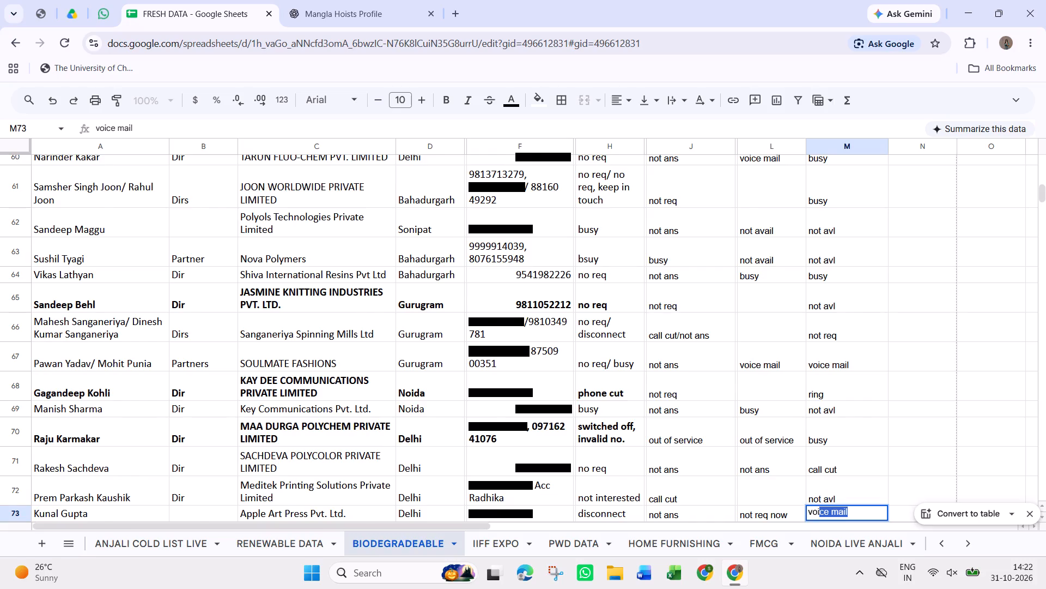
key("Return")
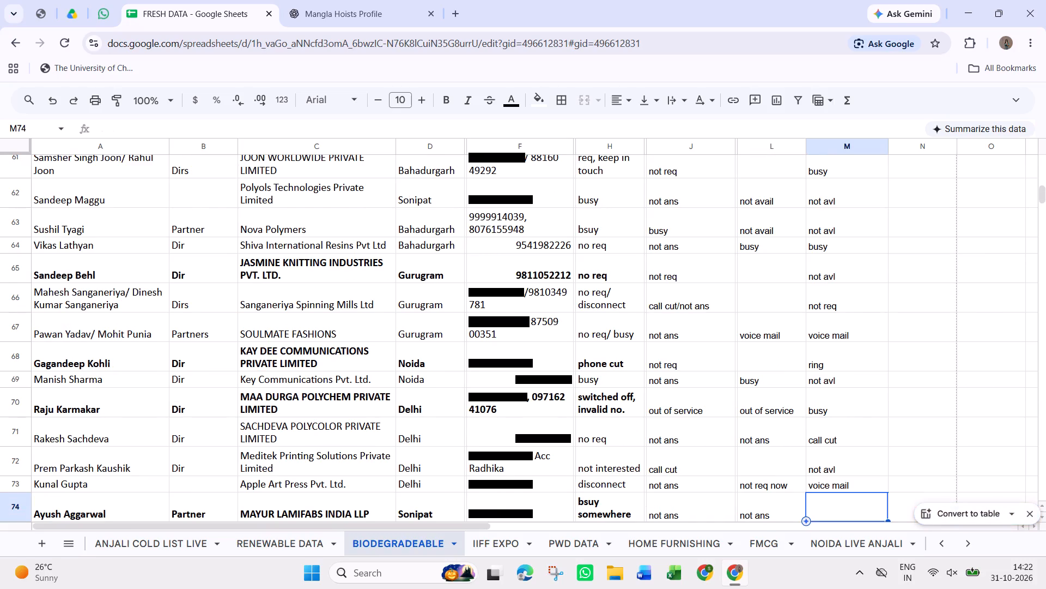
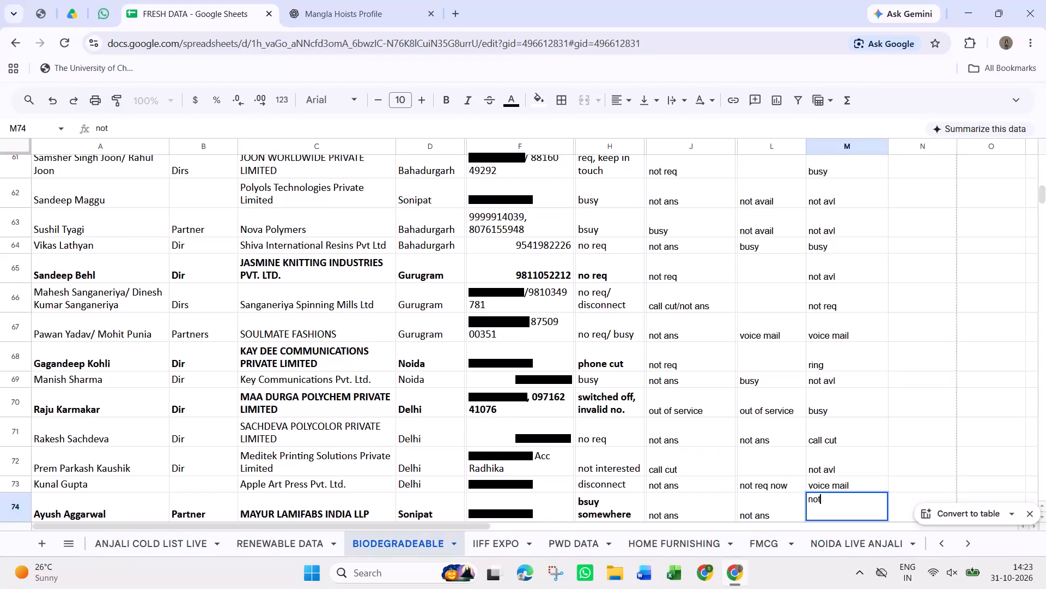
Log "not req" in column M for MAYUR LAMIFABS INDIA LLP, row 74.
key("Return")
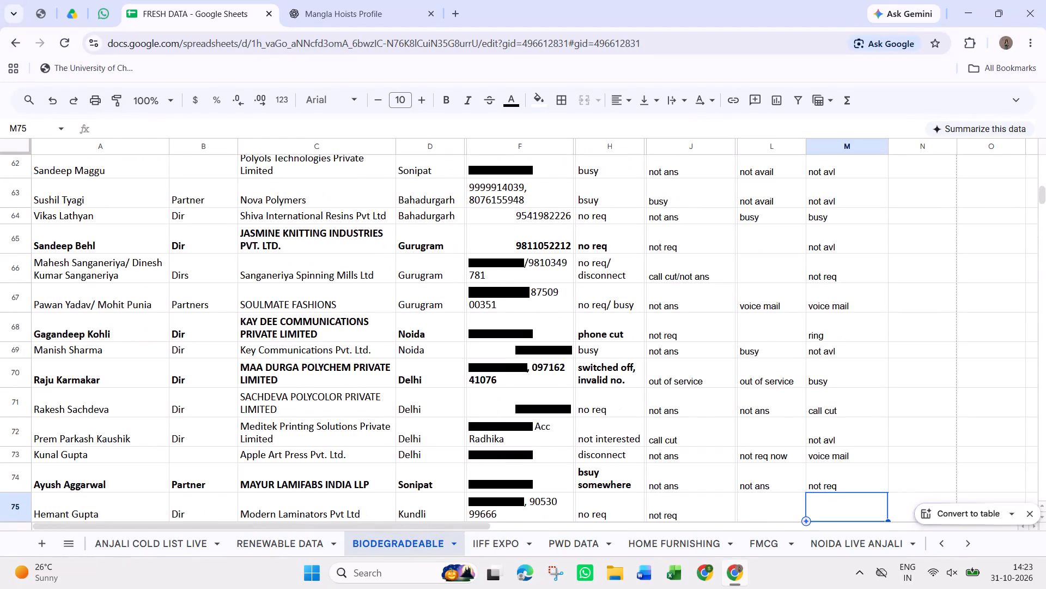
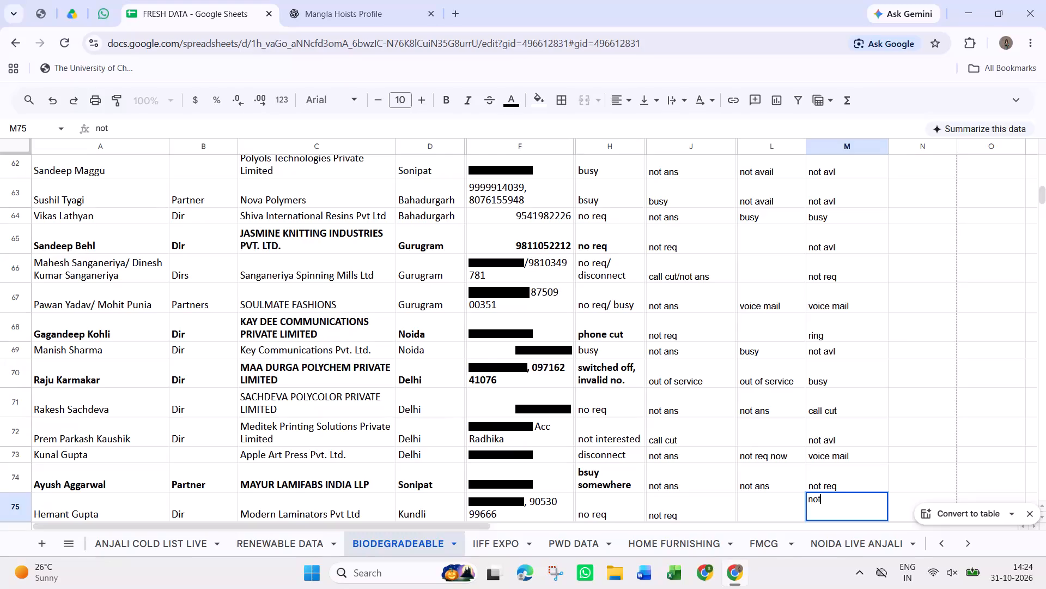
Log "not avl" in column M for Modern Laminators Pvt Ltd, row 75.
key("BackSpace")
key("BackSpace")
key("BackSpace")
key("BackSpace")
type("not avl")
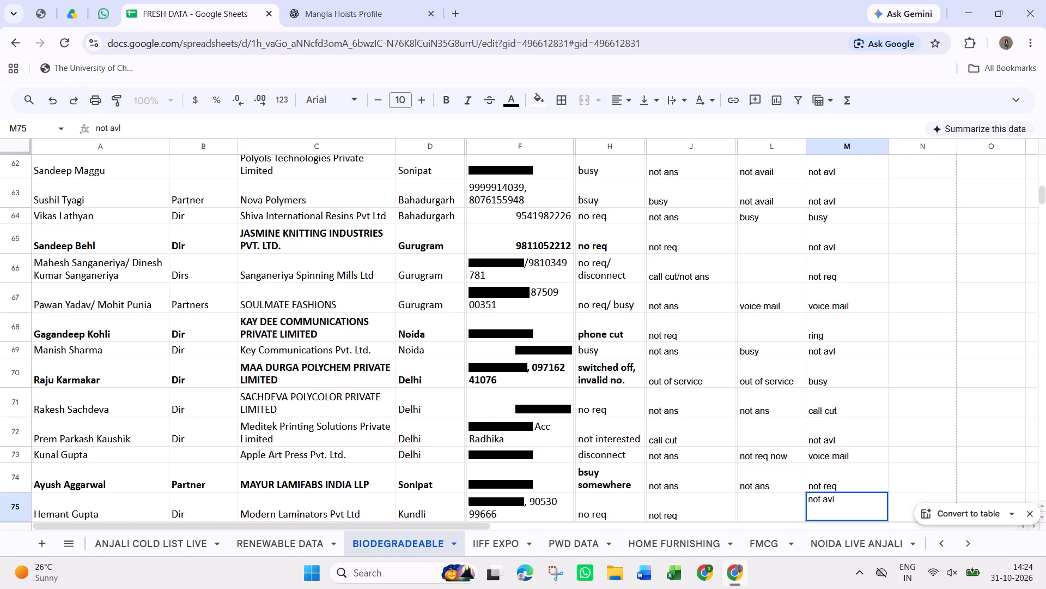
key("Return")
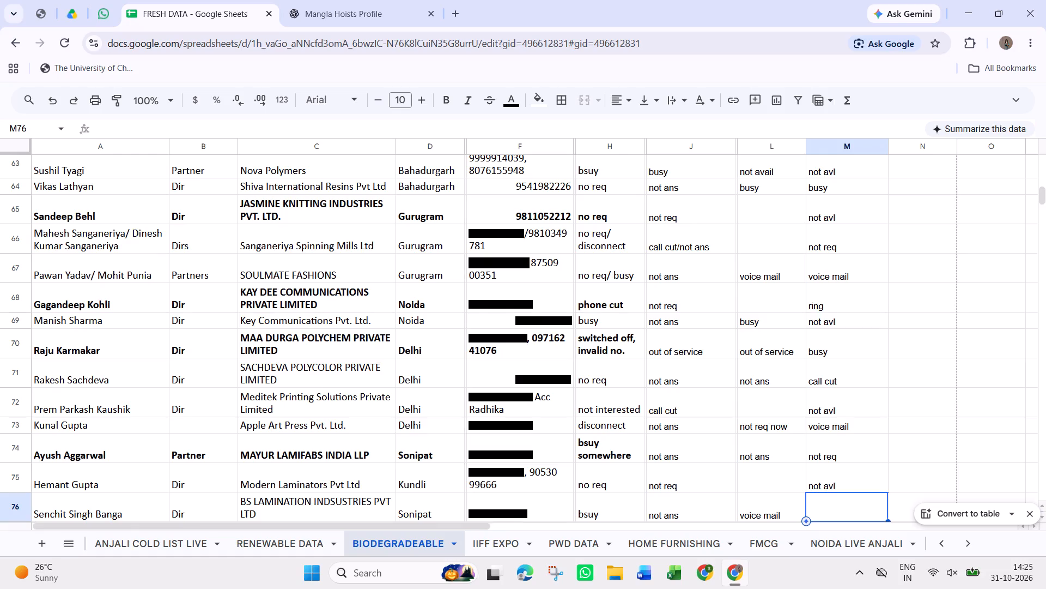
Log "busy" in column M for BS LAMINATION INDSUSTRIES PVT LTD, row 76.
type("busy")
key("Return")
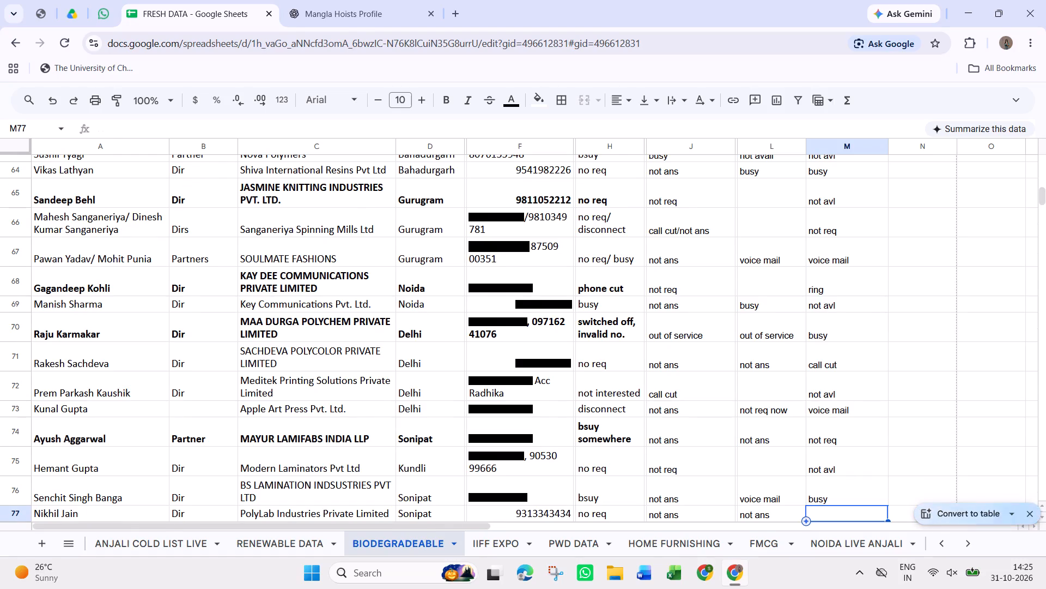
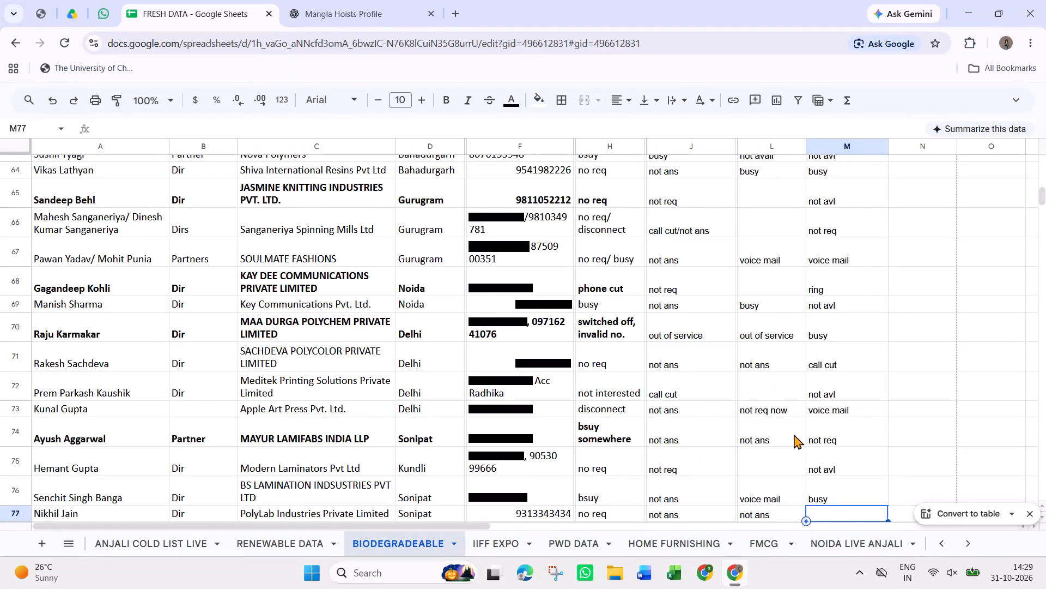
Log "not avl" in column M for PolyLab Industries Private Limited, row 77.
scroll(780, 462, "down", 1)
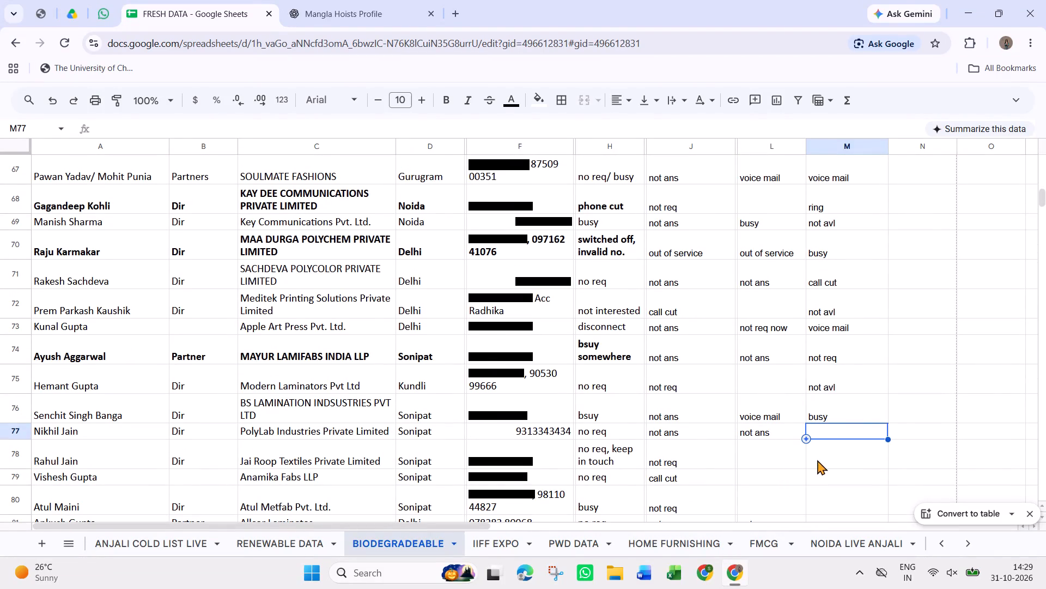
type("not a")
key("Return")
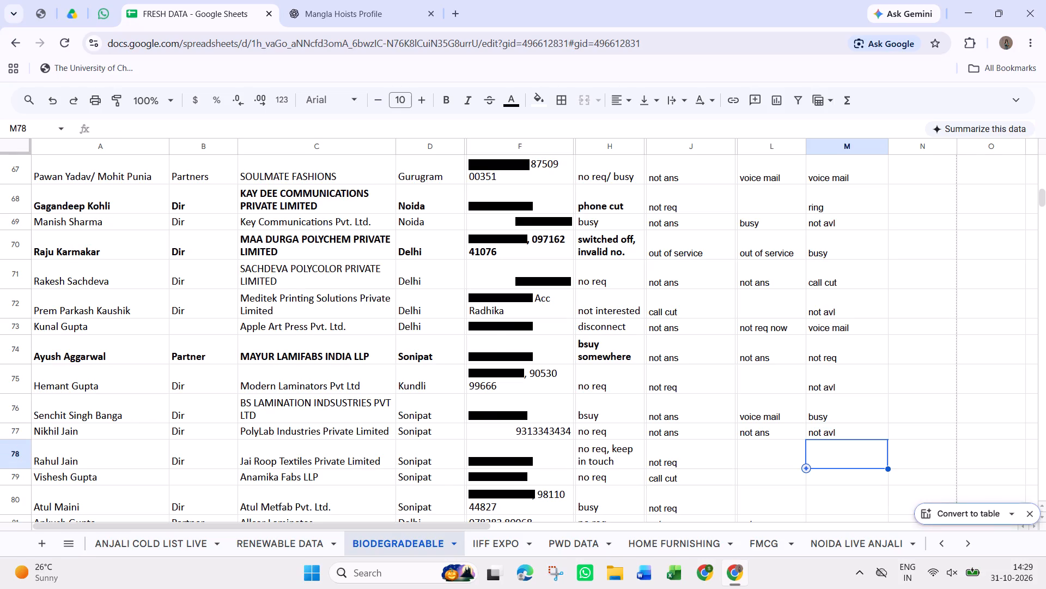
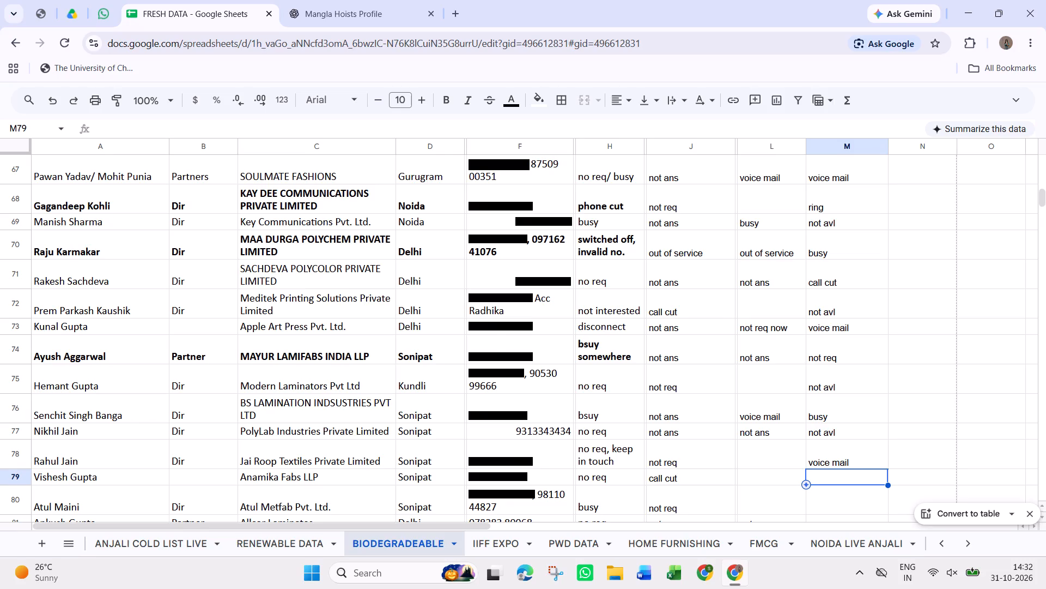
Log "not avl" in column M for Anamika Fabs LLP, row 79.
type("not avl")
key("Return")
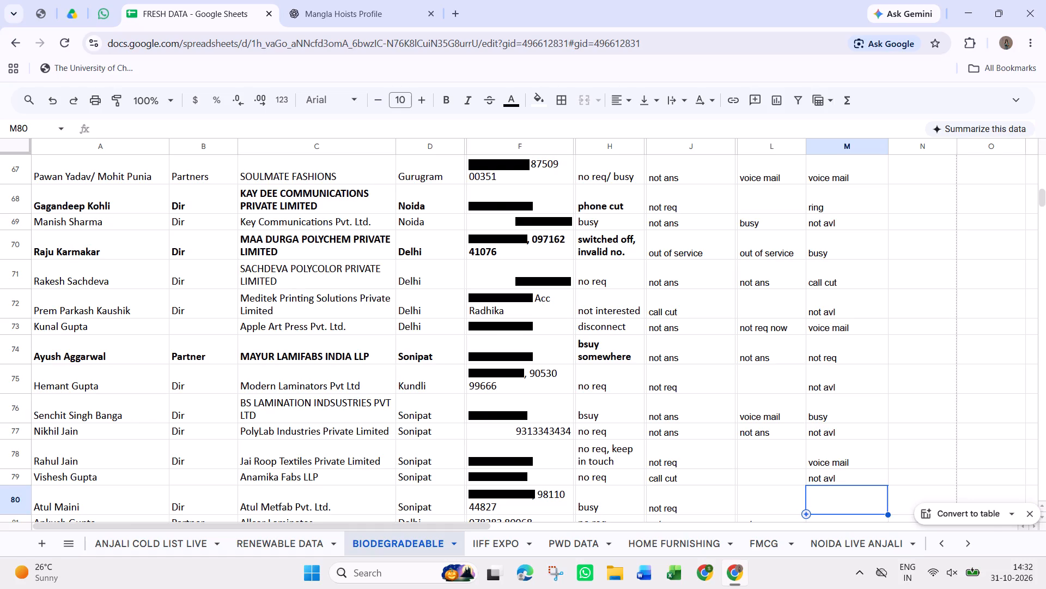
Log "call cut" in column M for Atul Metfab Pvt. Ltd., row 80.
type("ca")
key("Return")
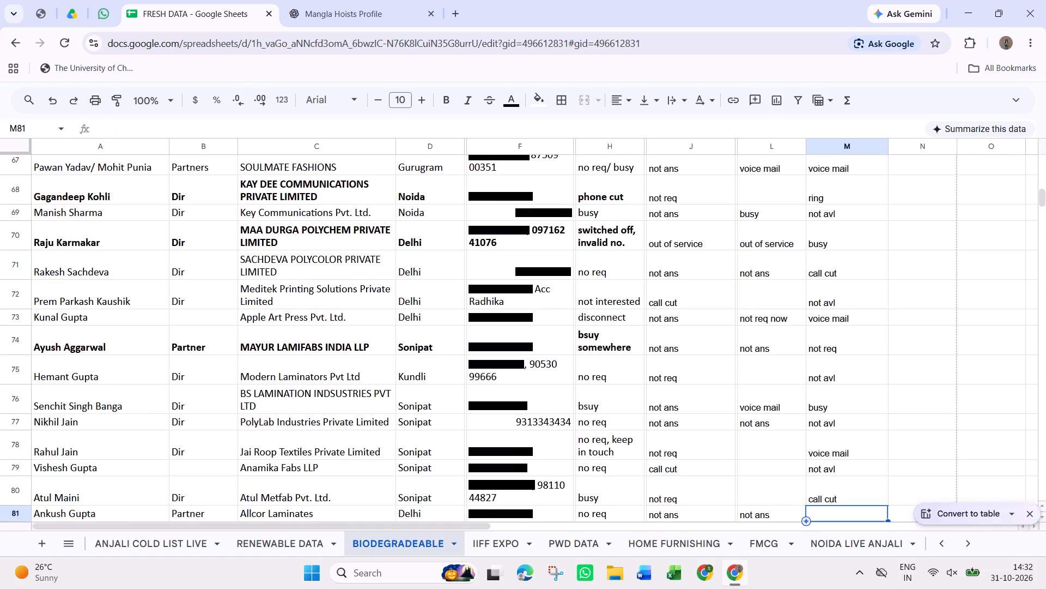
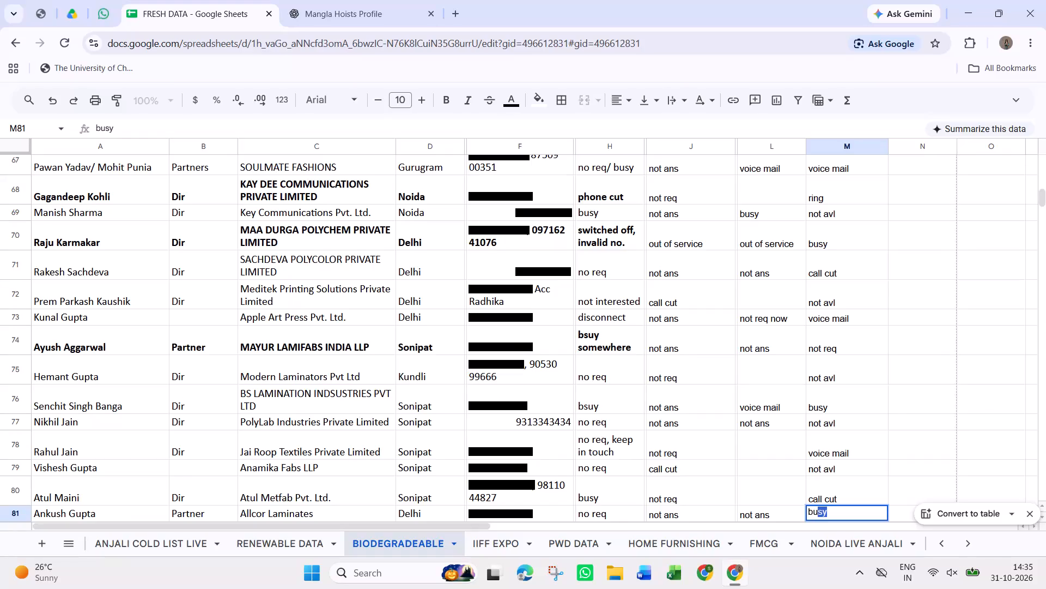
Log "busy" in column M for Allcor Laminates, row 81.
key("Return")
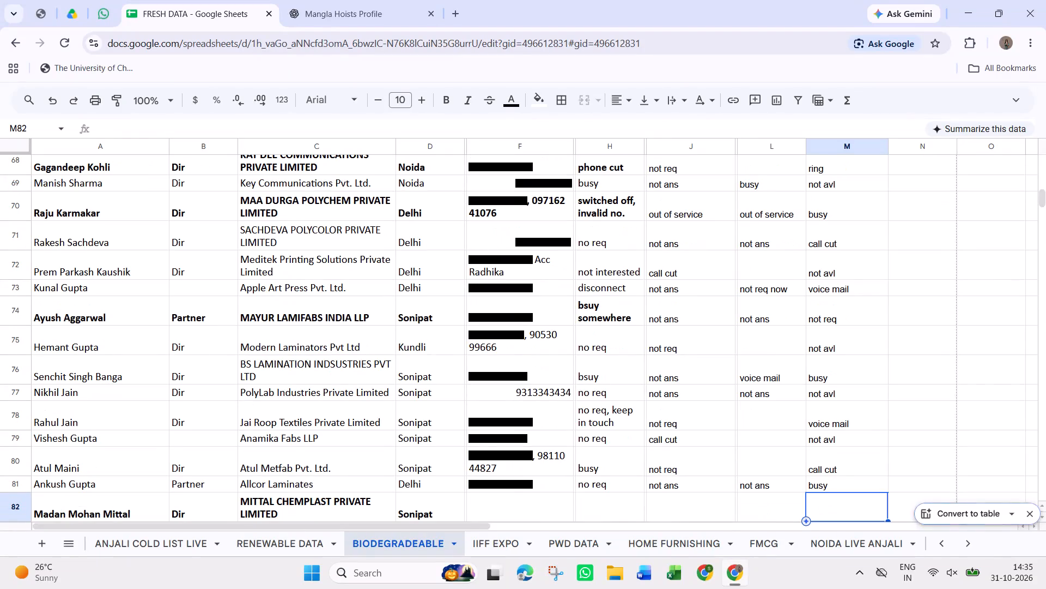
Skip Mittal Chemplast Private Limited, row 82, and move to the column M cell for Svam Toyal Packaging Industries, row 83.
key("Return")
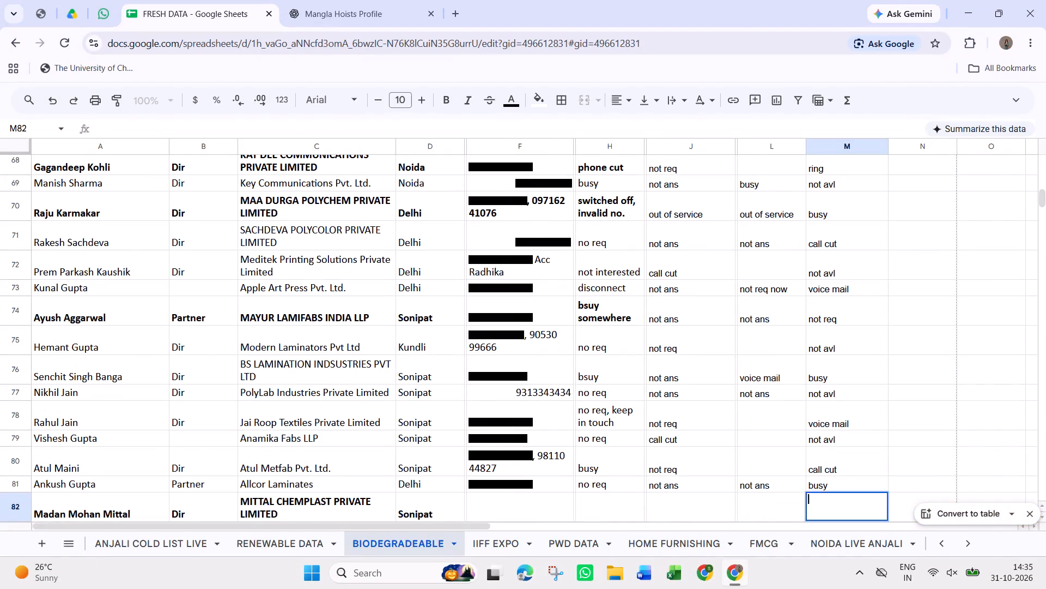
key("Return")
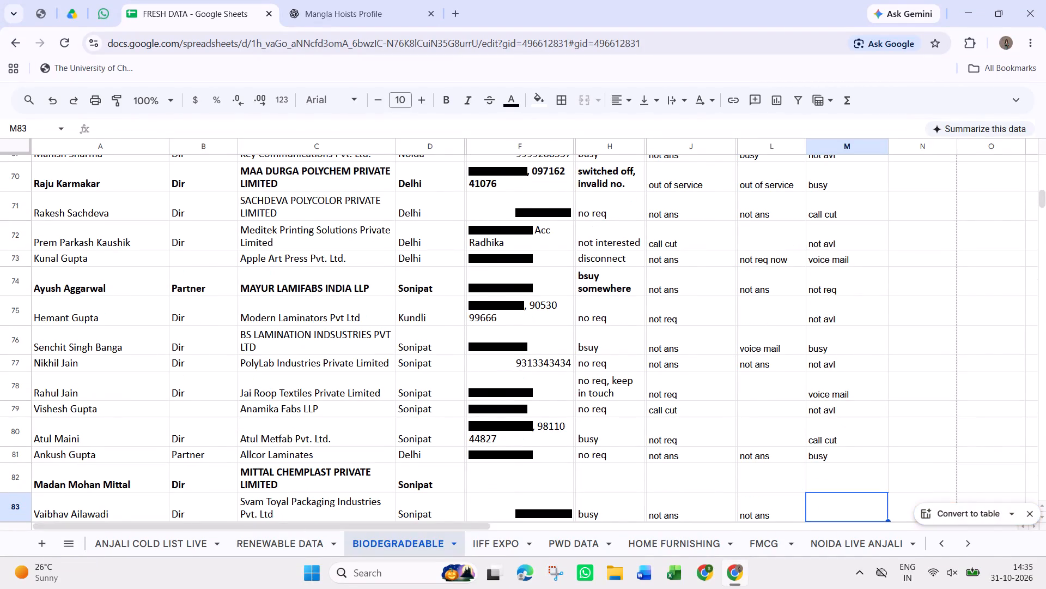
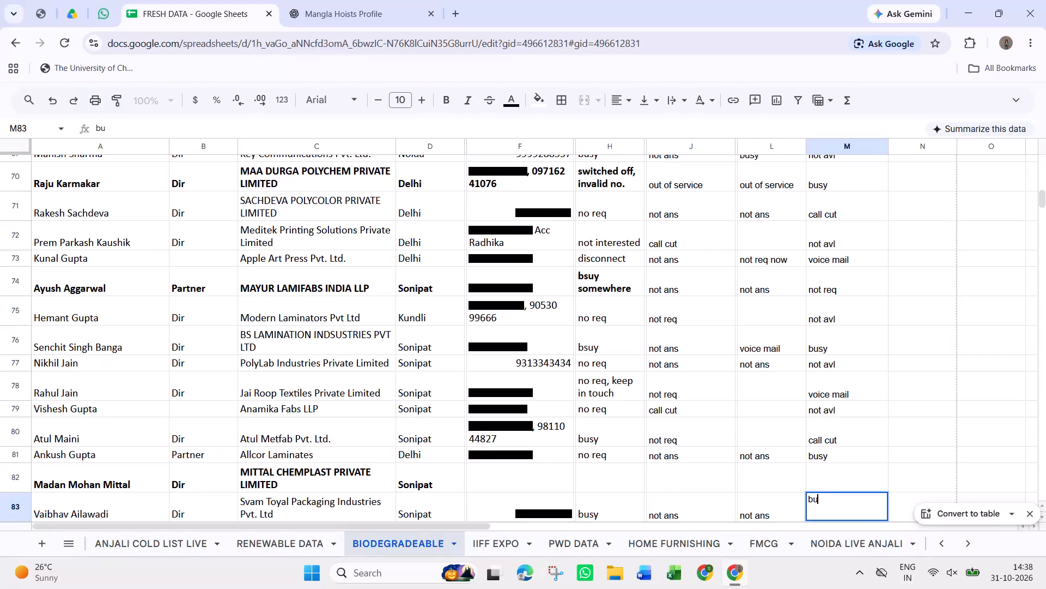
Log "busy" in column M for Svam Toyal Packaging Industries, row 83.
type("sy")
key("Return")
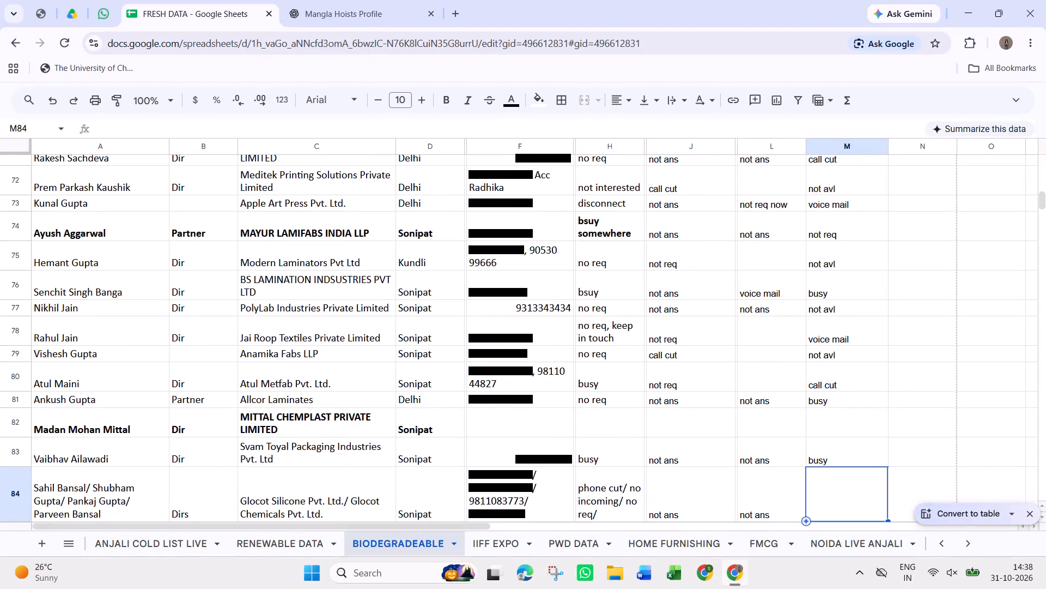
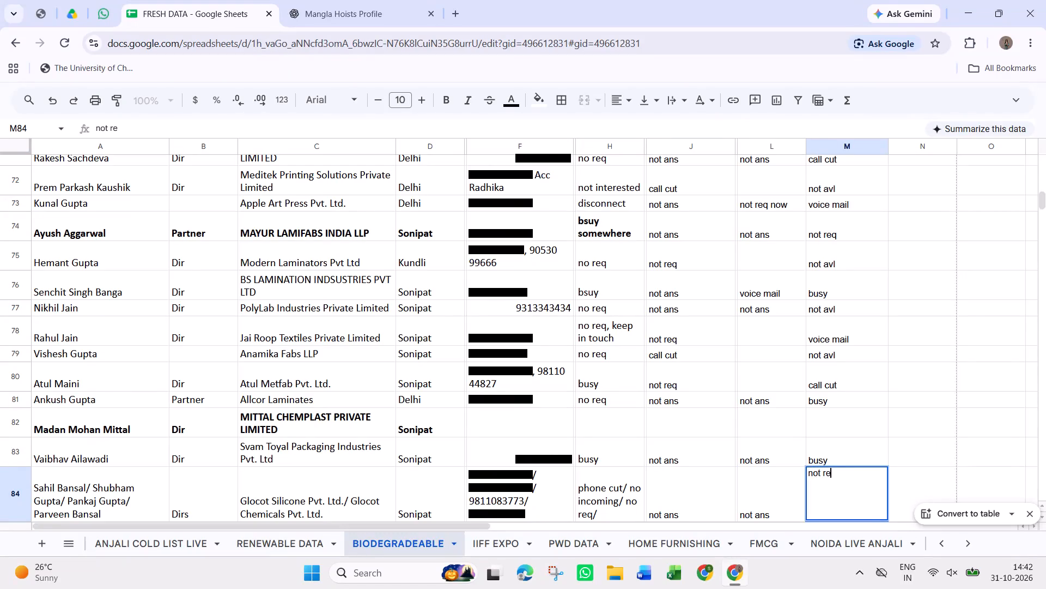
Log "not req" in column M for Glocot Silicone / Glocot Chemicals, row 84.
key("Return")
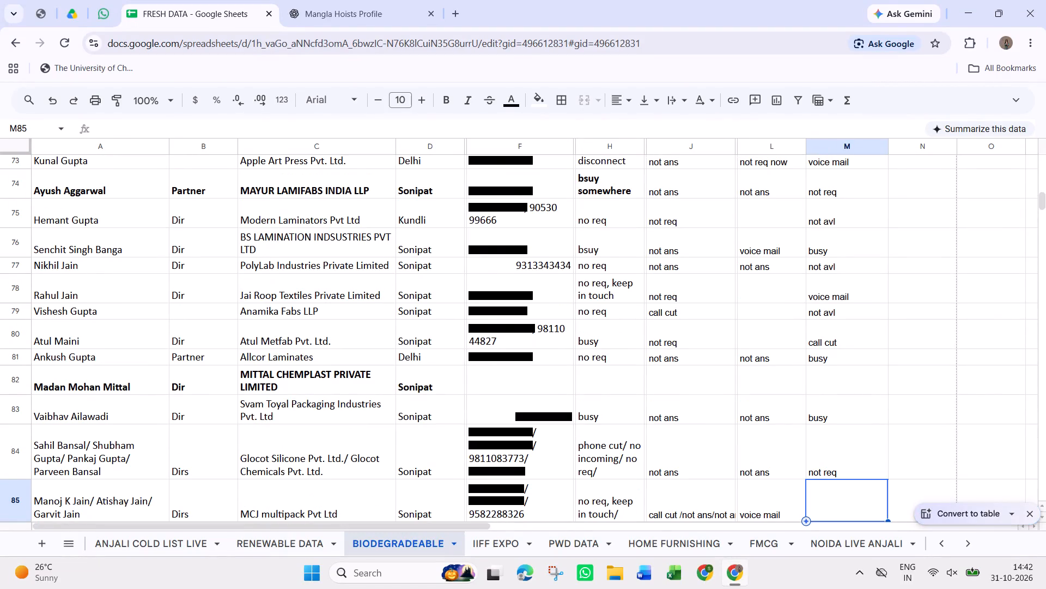
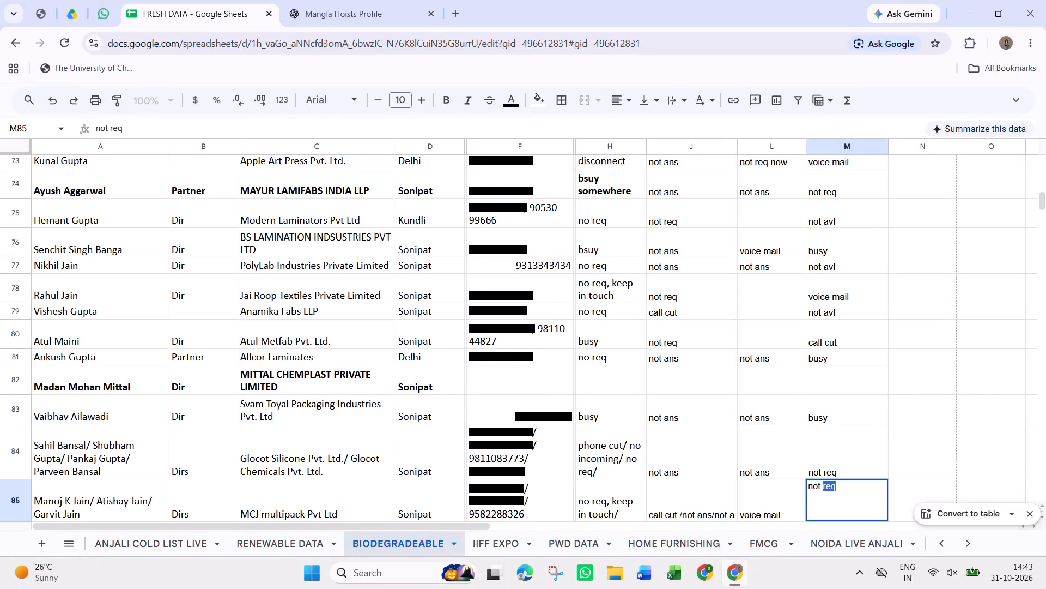
Log "not avl" in column M for MCJ multipack Pvt Ltd, row 85.
key("a")
type("vl")
key("Return")
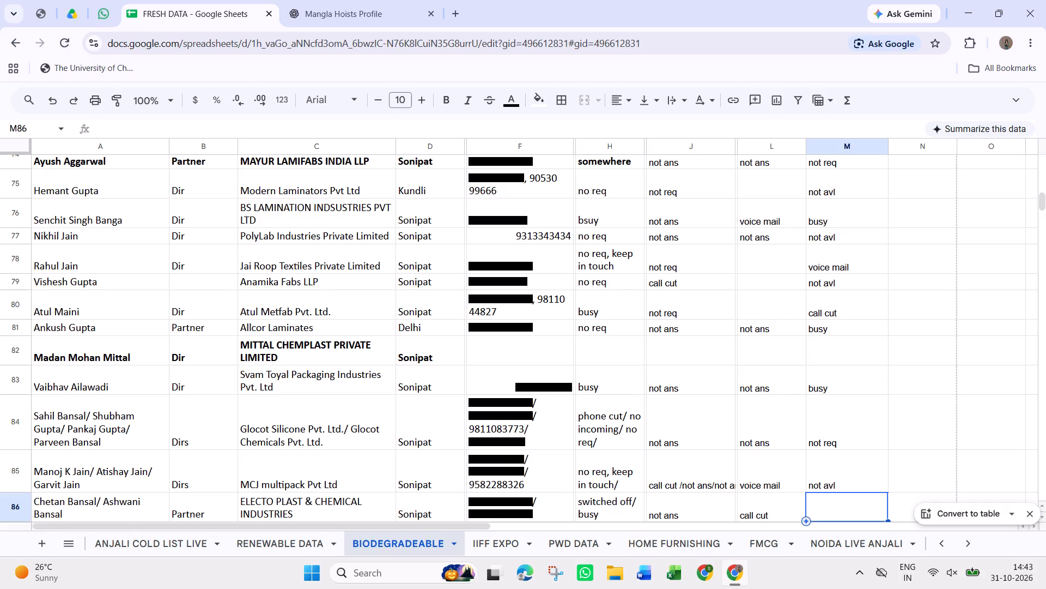
Log "call cuut" in column M for ELECTO PLAST & CHEMICAL INDUSTRIES, row 86.
type("call cuut")
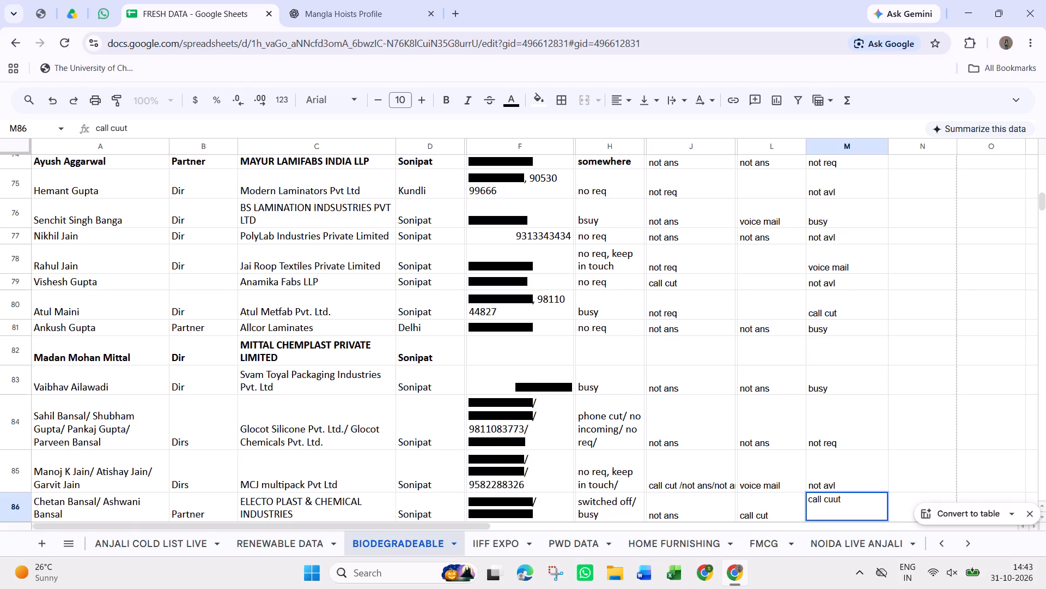
key("backslash")
key("BackSpace")
key("Return")
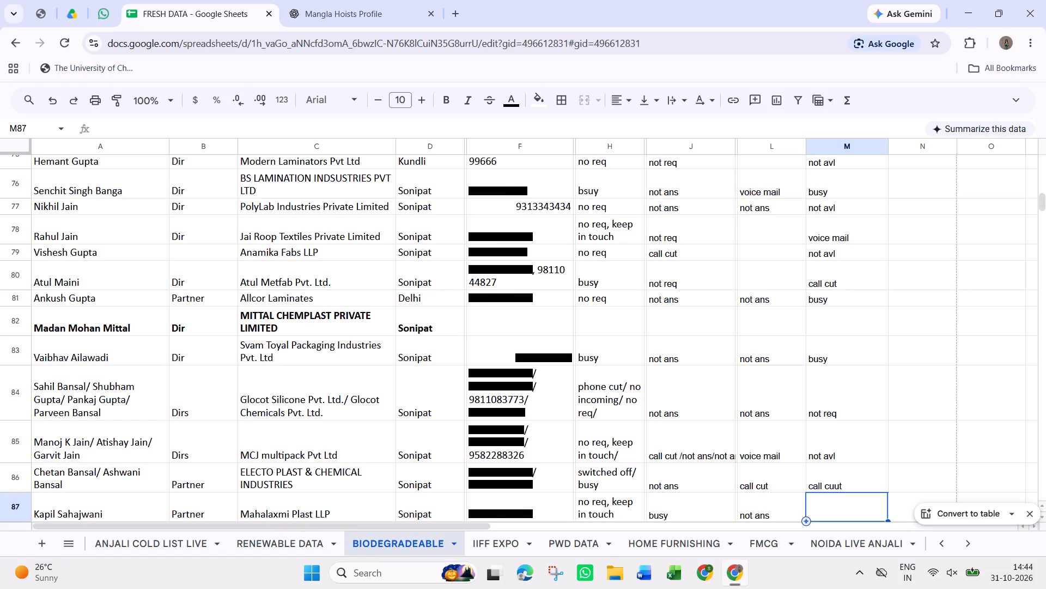
Log "ring" in column M for Mahalaxmi Plast LLP, row 87.
type("ring")
key("Return")
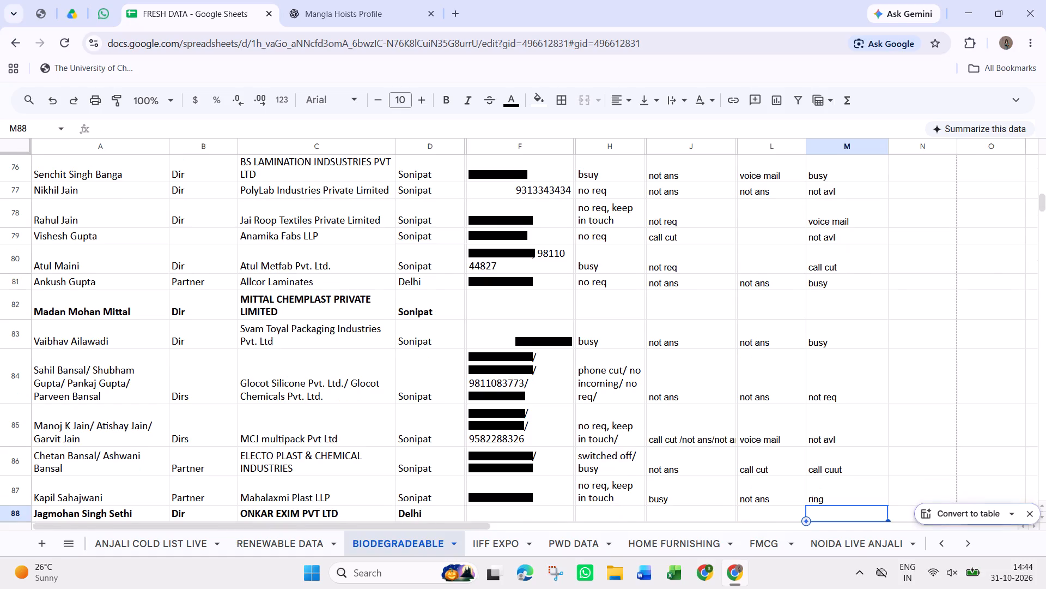
key("Return")
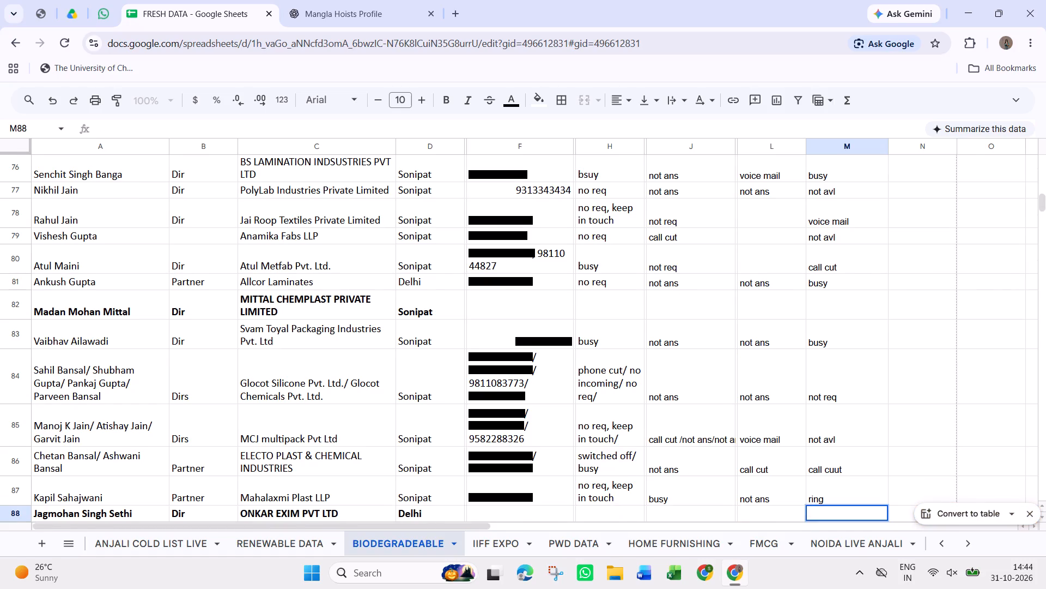
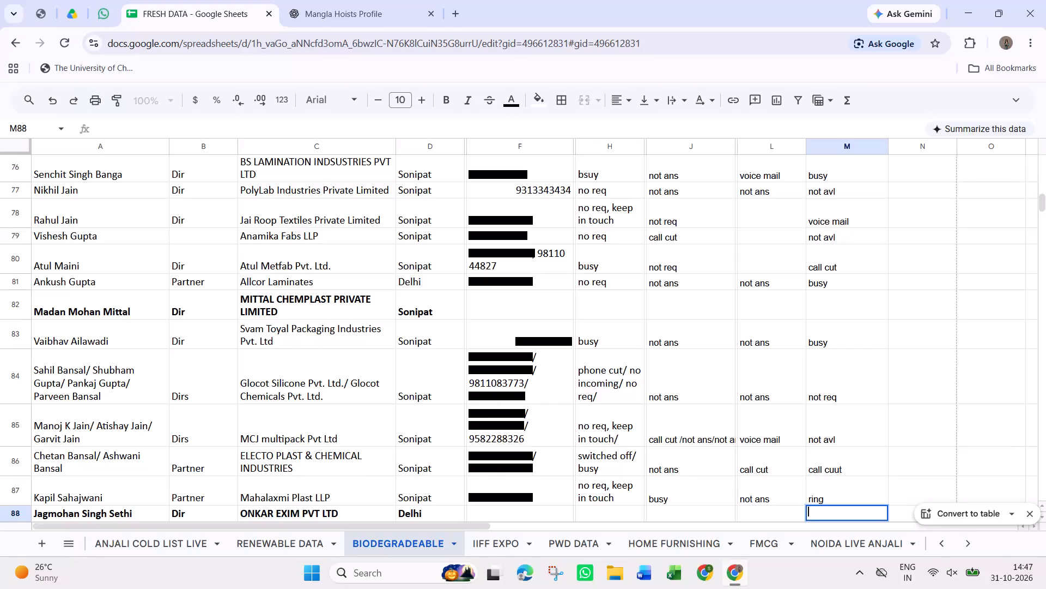
Replace the column M entry for Mahalaxmi Plast LLP, row 87, with "not req now in future send profile".
left_click(846, 484)
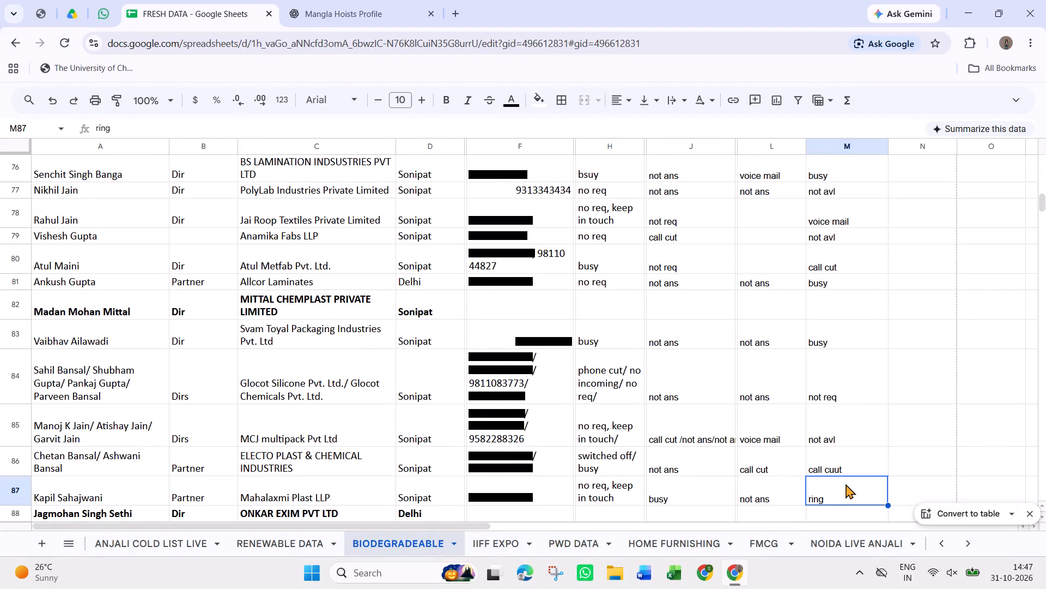
type("not req n")
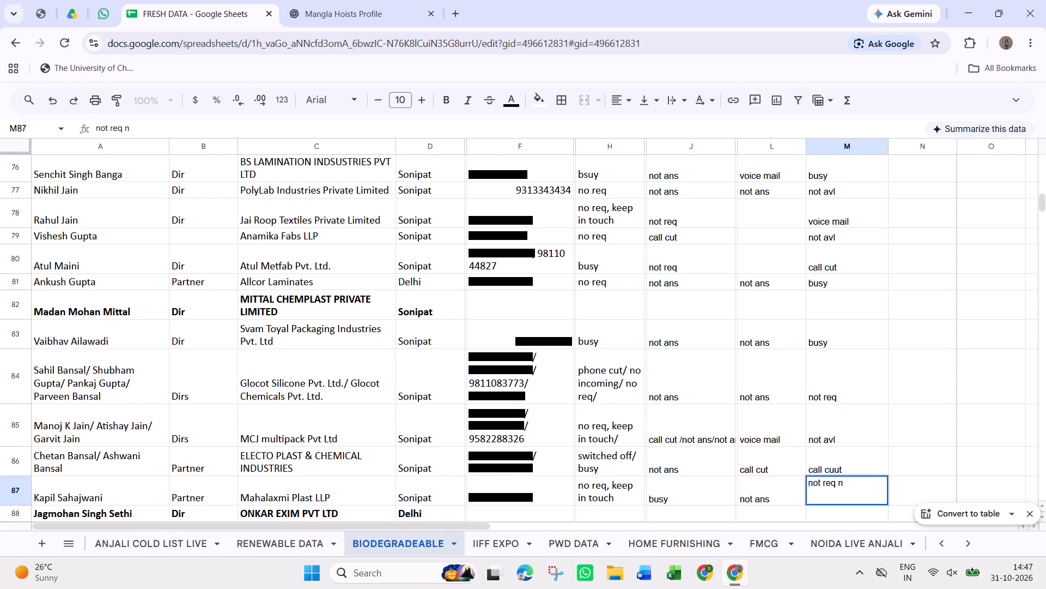
type("ow in future send pro")
type("file")
key("Return")
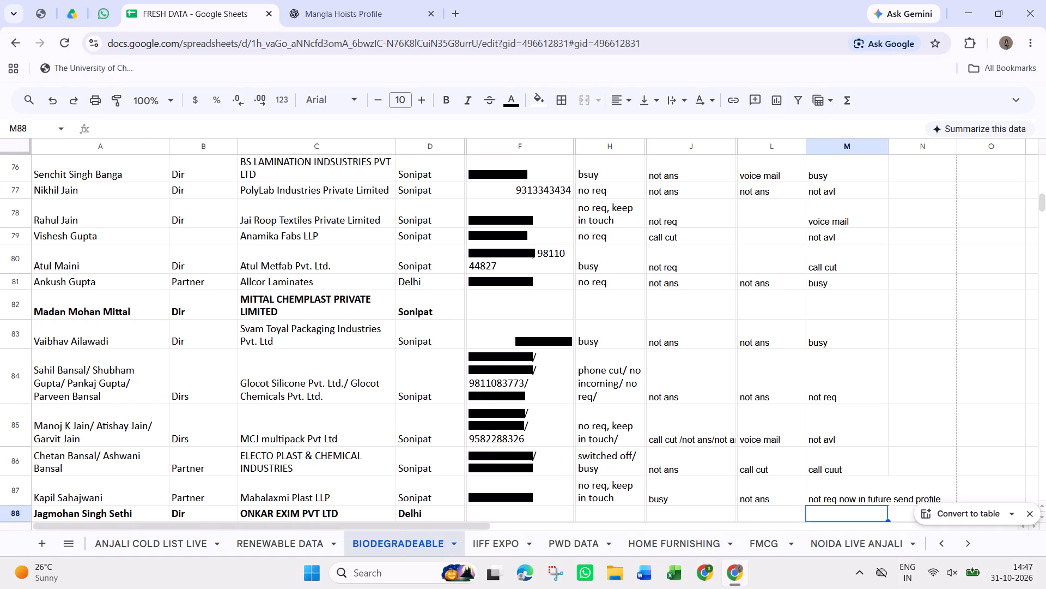
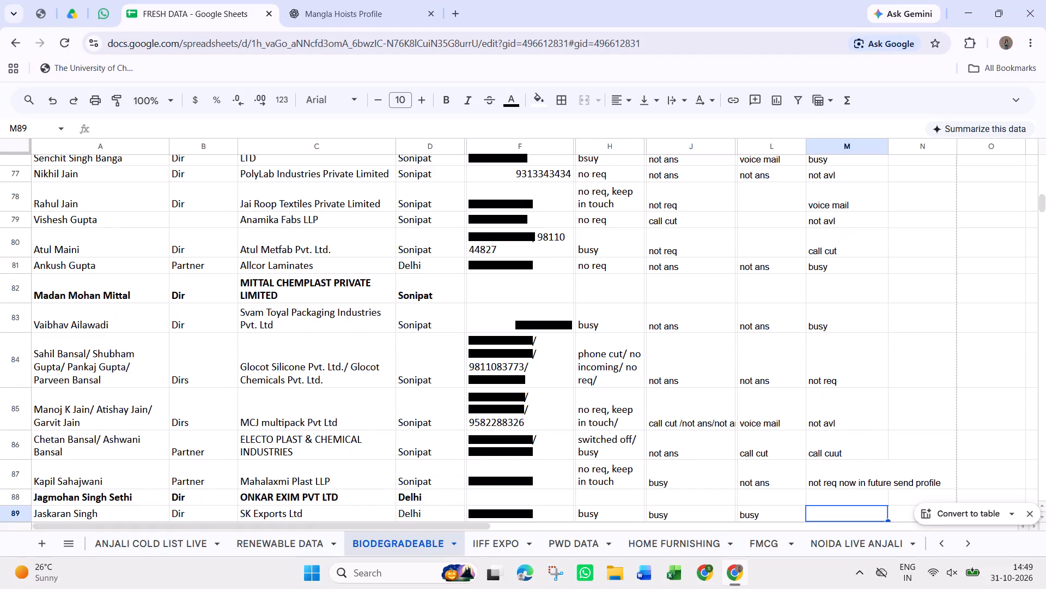
Log the call outcome for SK Exports Ltd, row 89, as "busy" in column M.
type("bu")
type("sy")
key("Return")
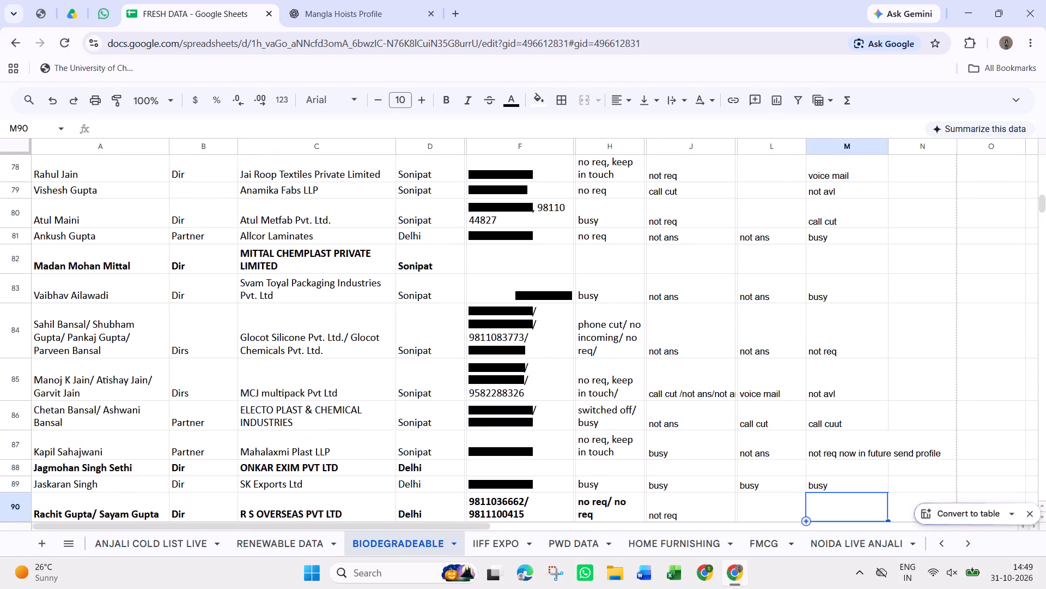
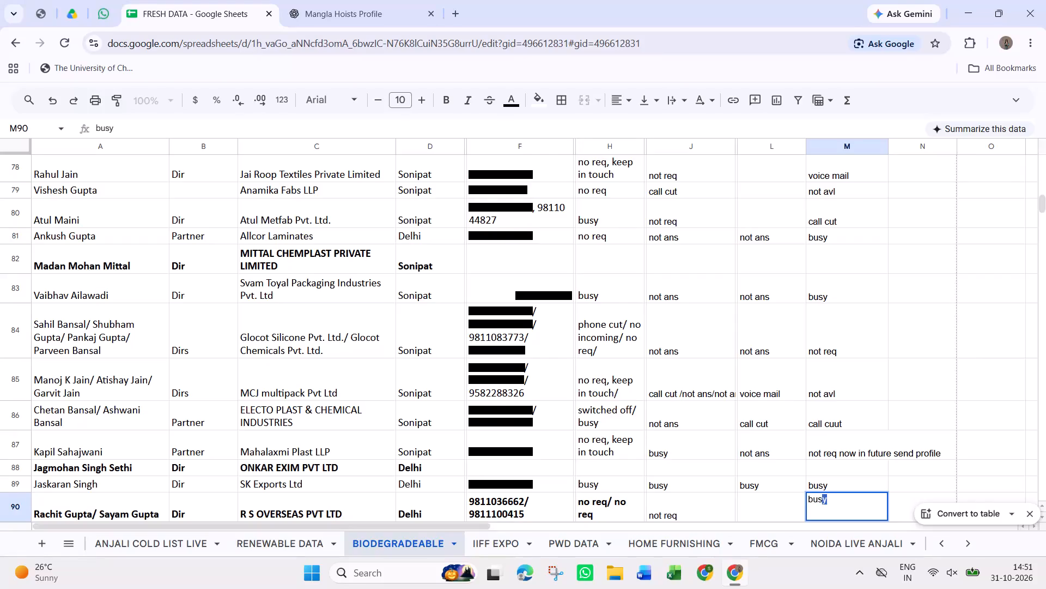
Log the call outcome for R S OVERSEAS PVT LTD, row 90, as "busy" in column M.
key("Return")
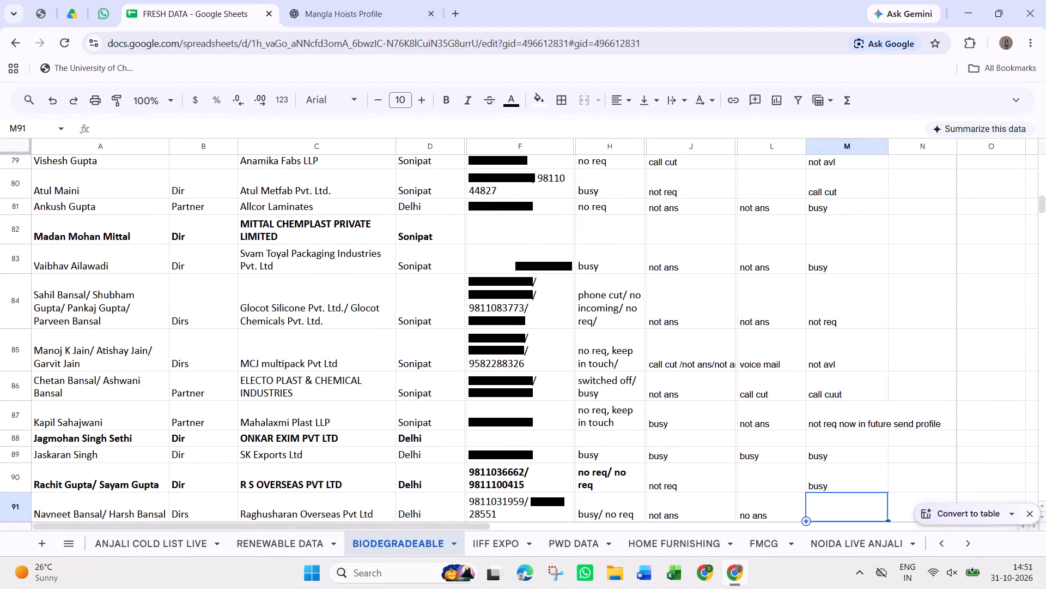
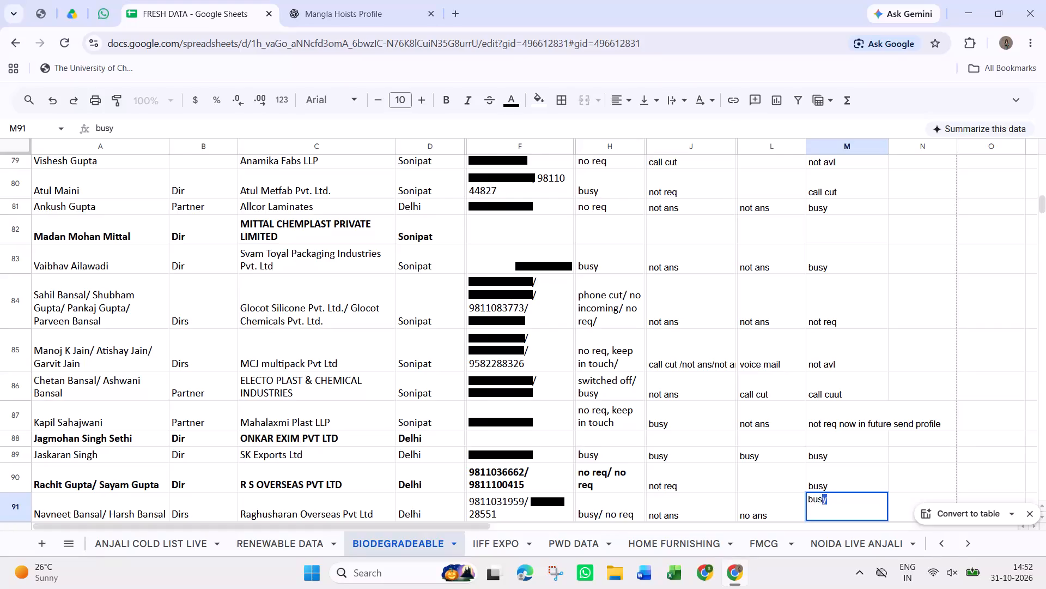
Log the call outcome for Raghusharan Overseas Pvt Ltd, row 91, as "busy" in column M.
key("Return")
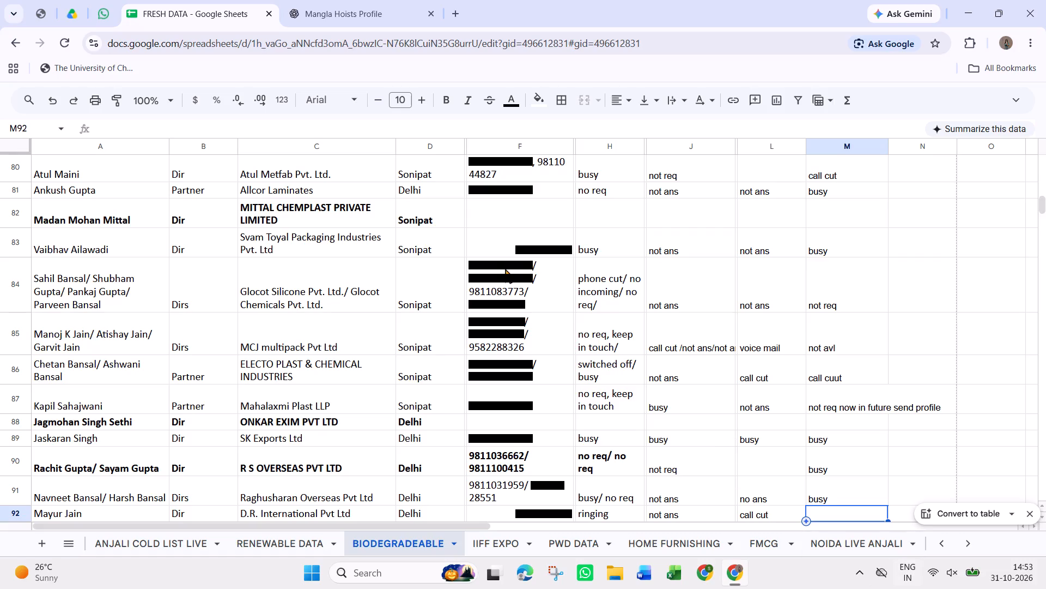
Copy the company name Mahalaxmi Plast LLP from row 87 and switch to the Mangla Hoists Profile chat in ChatGPT.
left_click(297, 405)
key("ctrl+c")
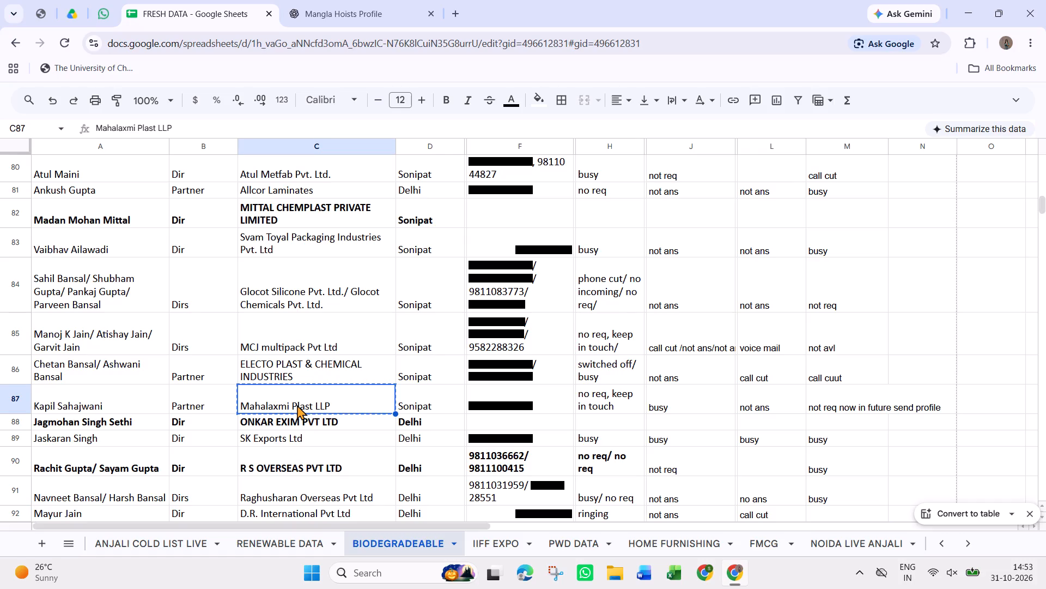
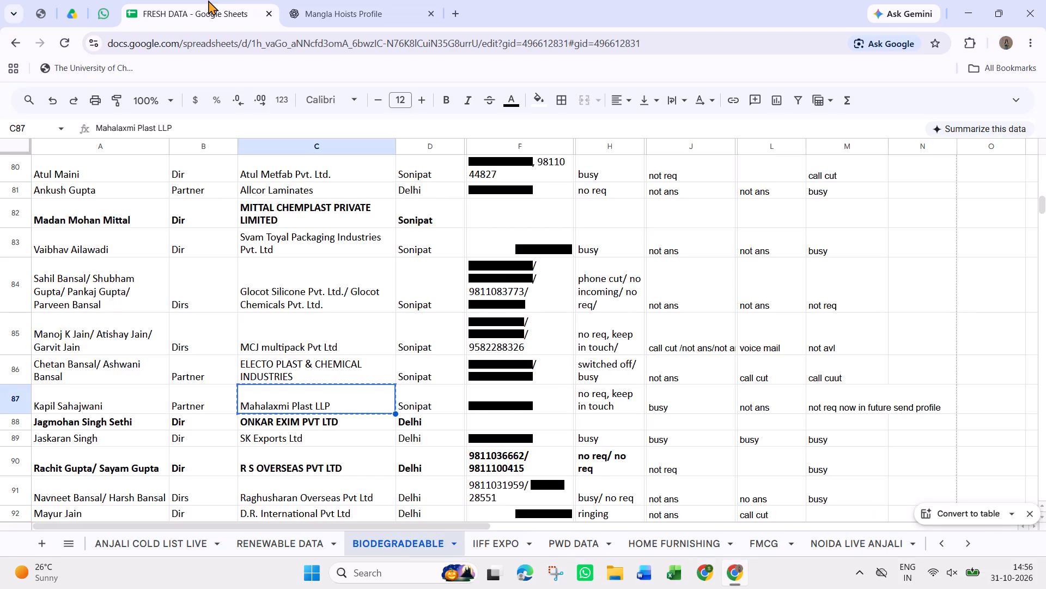
left_click(349, 424)
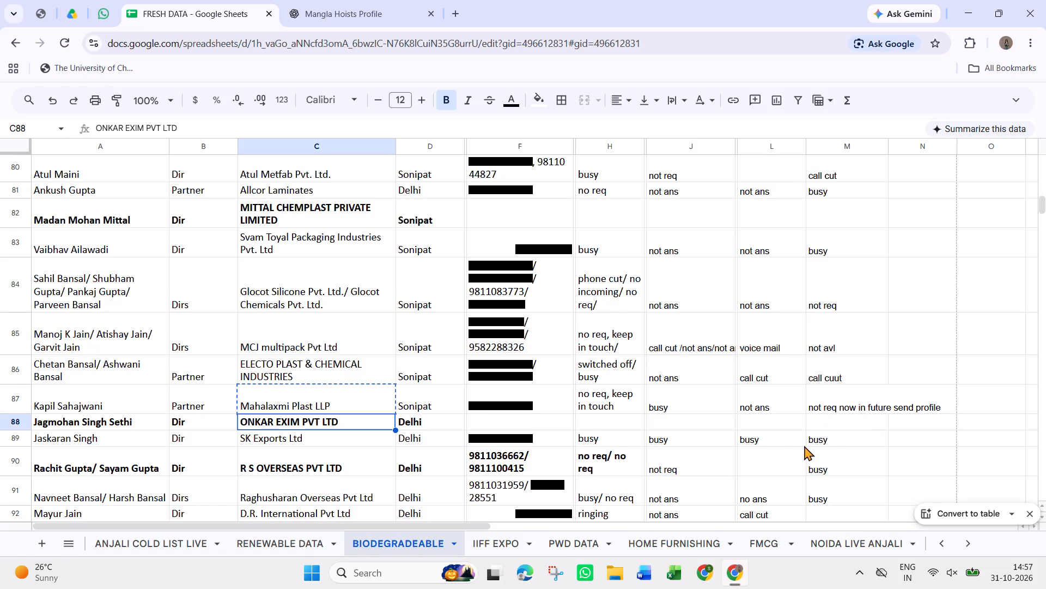
scroll(804, 446, "down", 3)
left_click(826, 321)
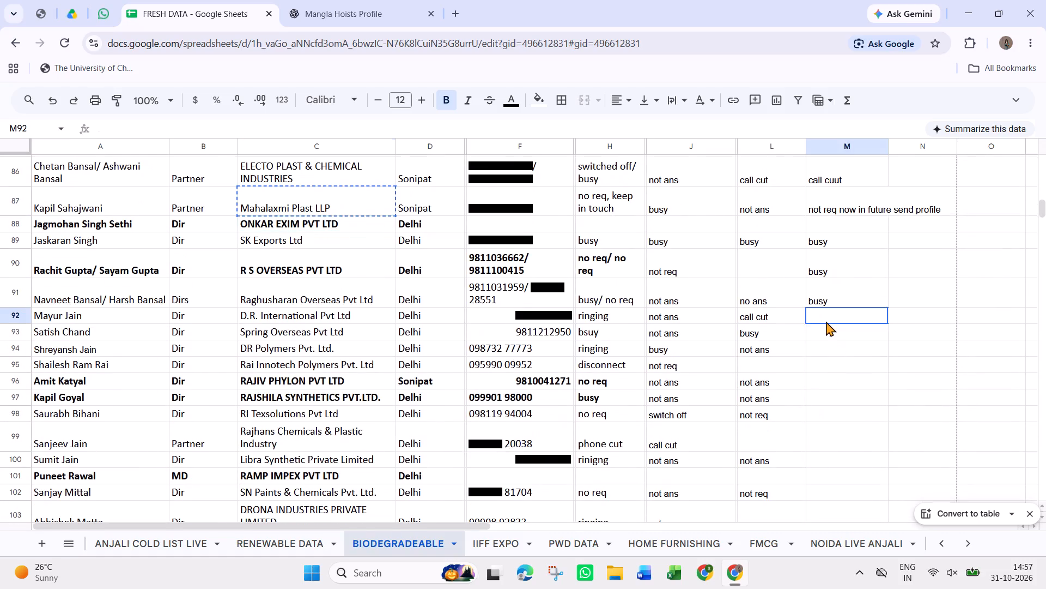